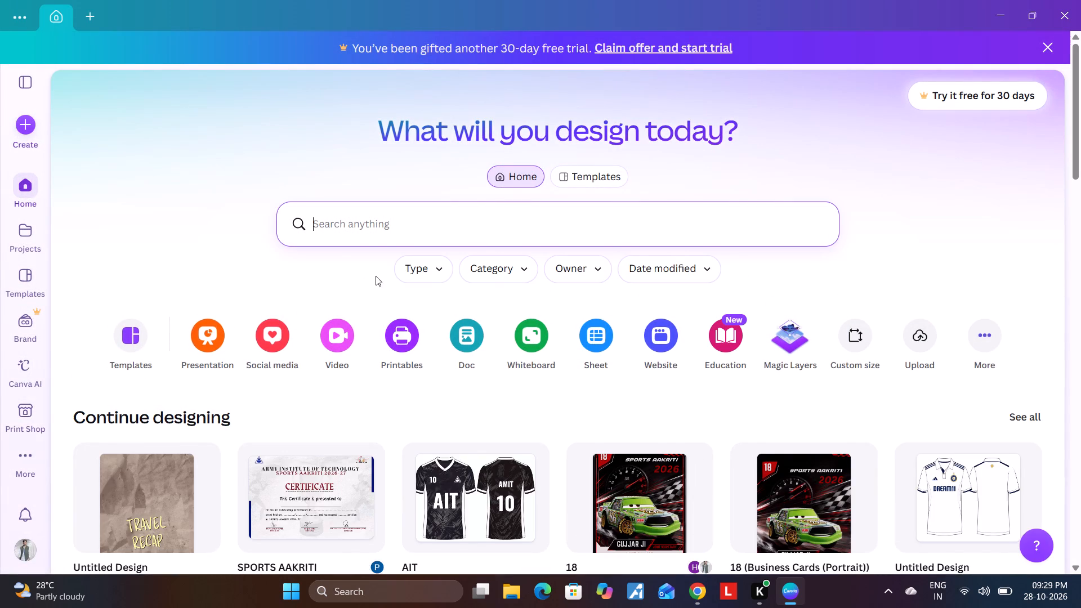
Look through the Canva home page, including recent designs, quick tools, template categories and popular formats.
scroll(376, 276, "down", 4)
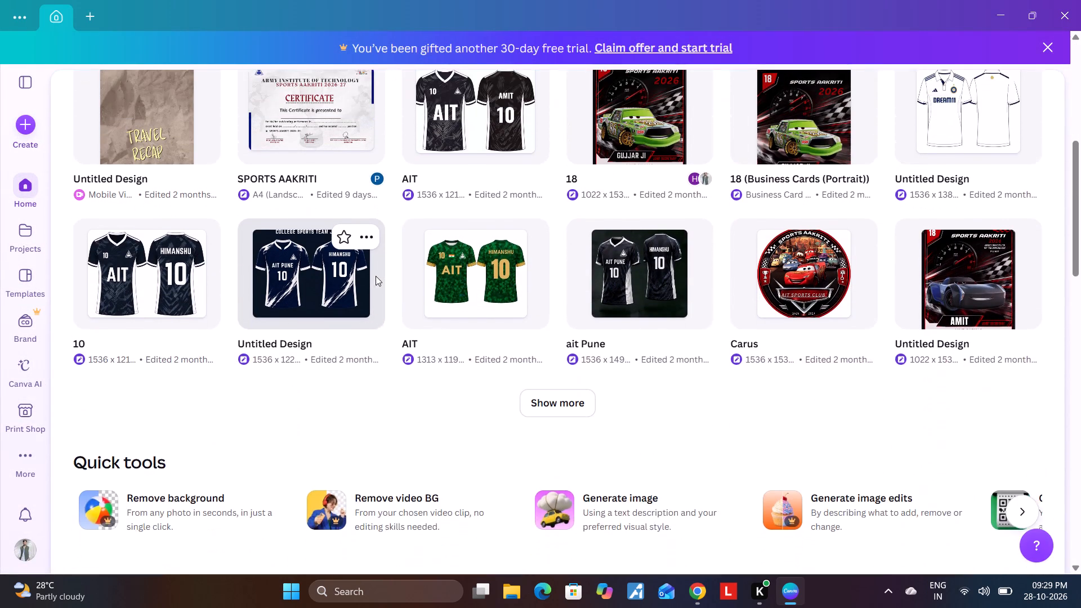
scroll(376, 276, "down", 4)
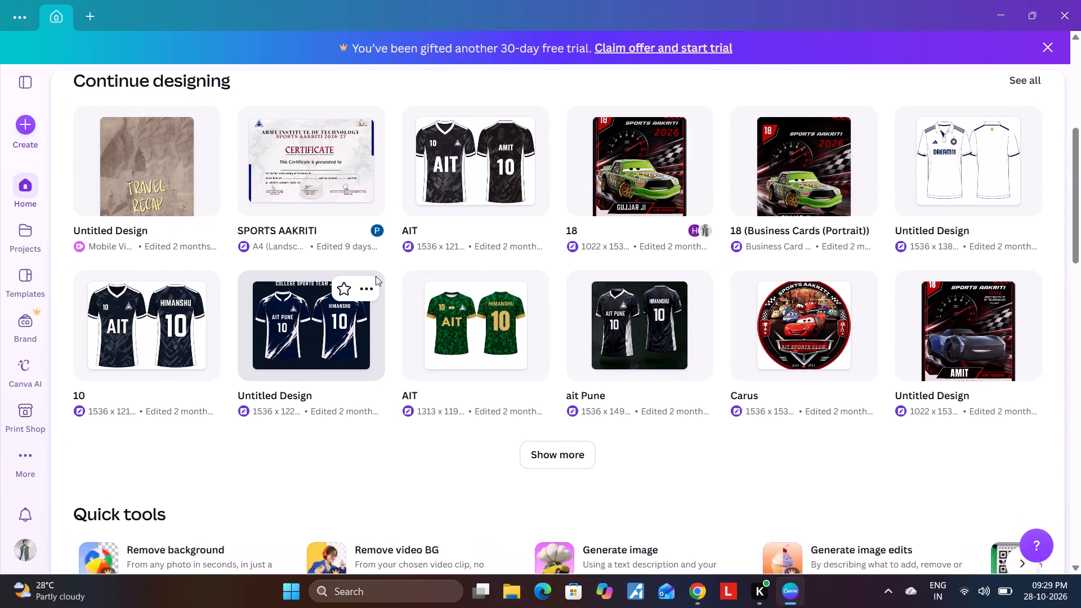
scroll(376, 276, "down", 7)
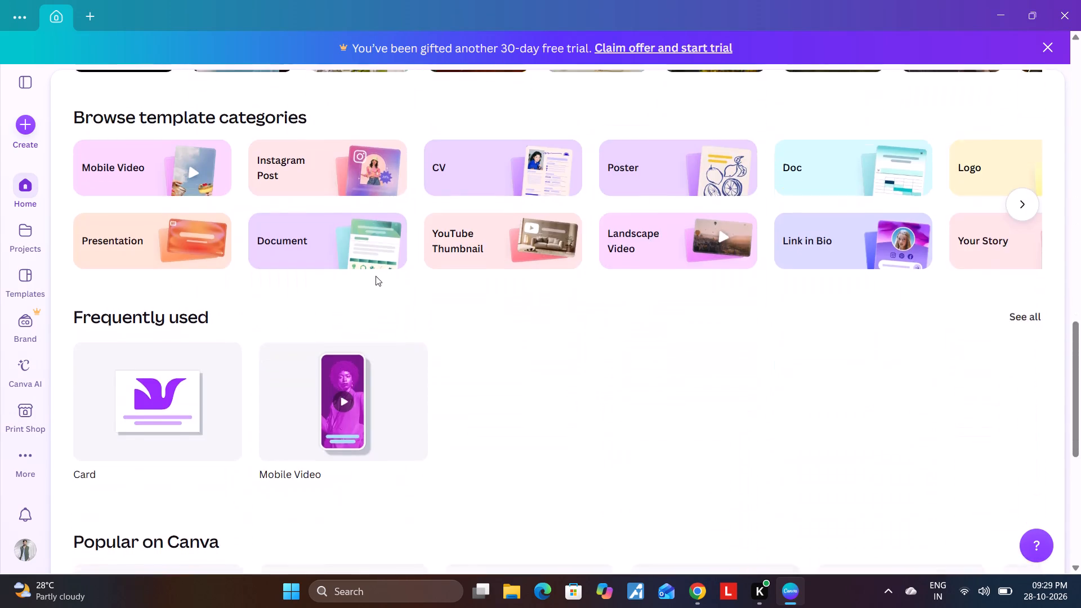
scroll(376, 276, "up", 7)
scroll(376, 276, "down", 9)
scroll(376, 276, "up", 1)
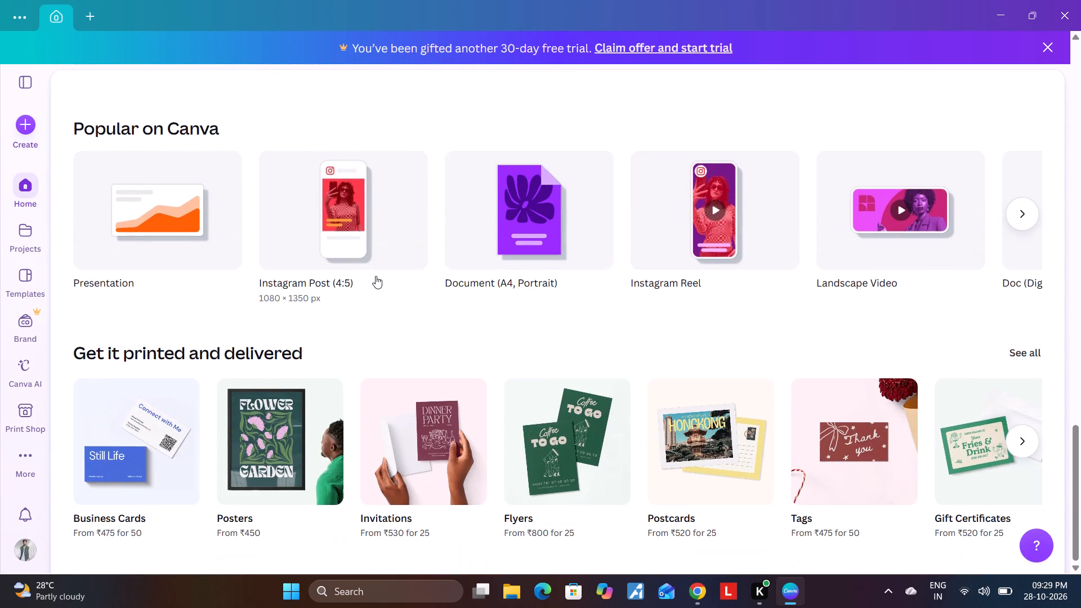
scroll(376, 276, "up", 6)
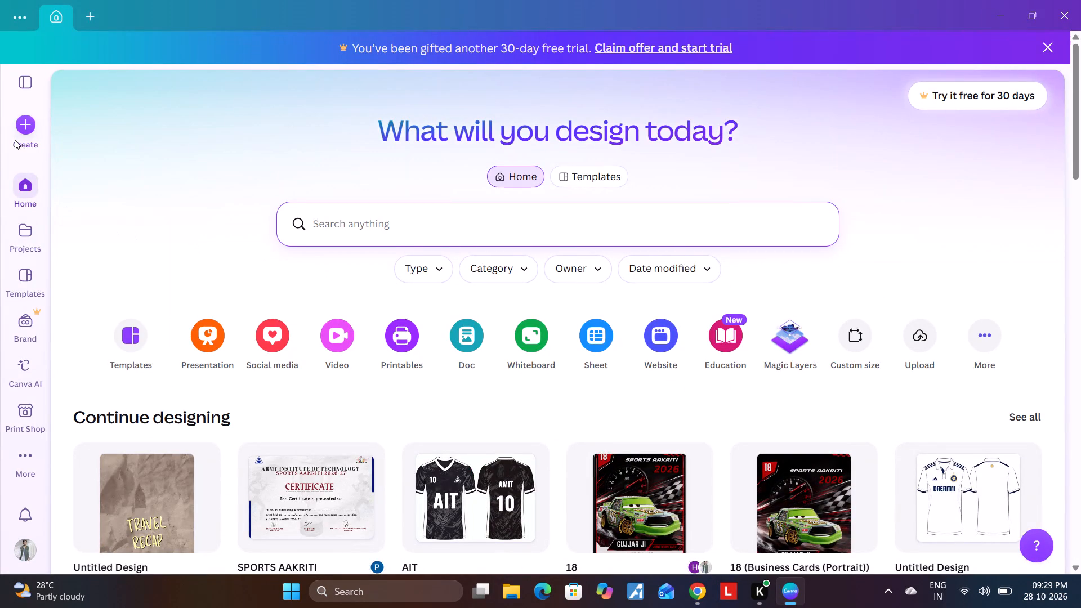
Upload the PNG file naukari-khabar-banner-1200x630 from Downloads to Canva as the start of a new design.
left_click(19, 138)
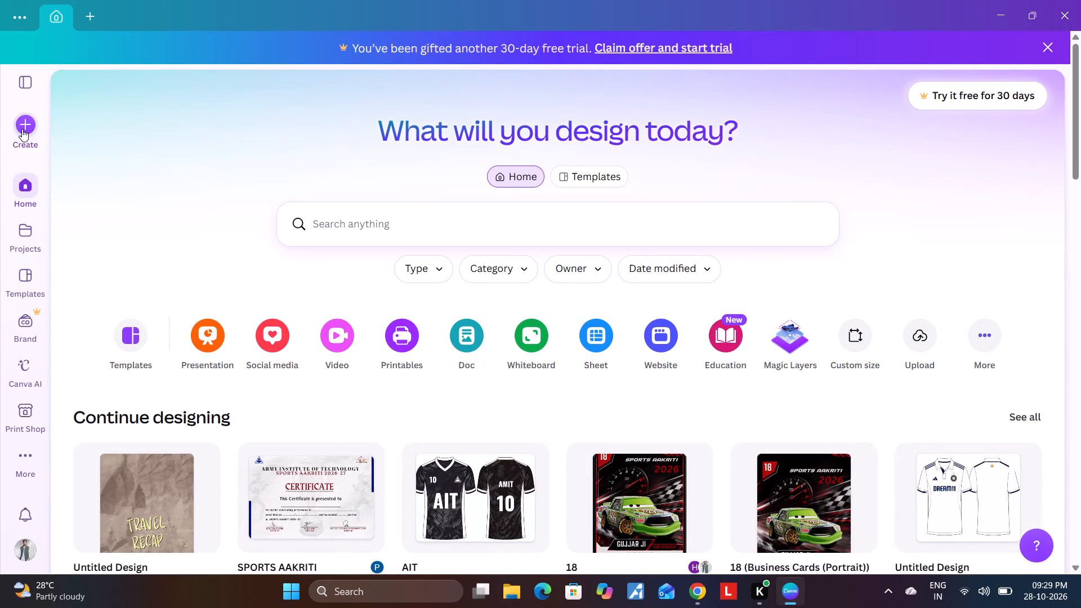
left_click(22, 129)
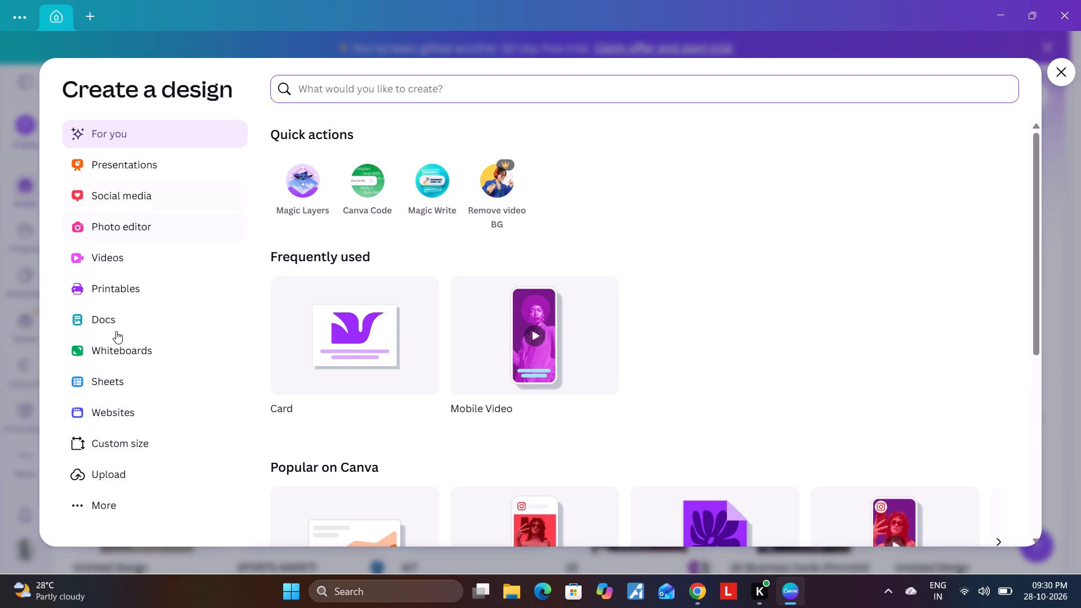
left_click(99, 483)
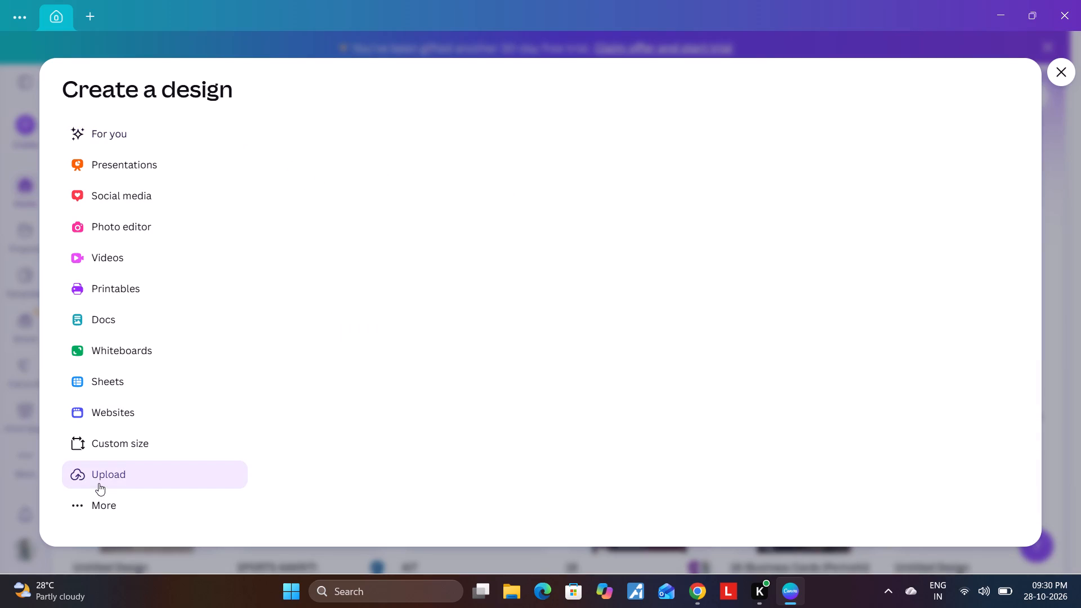
left_click(606, 377)
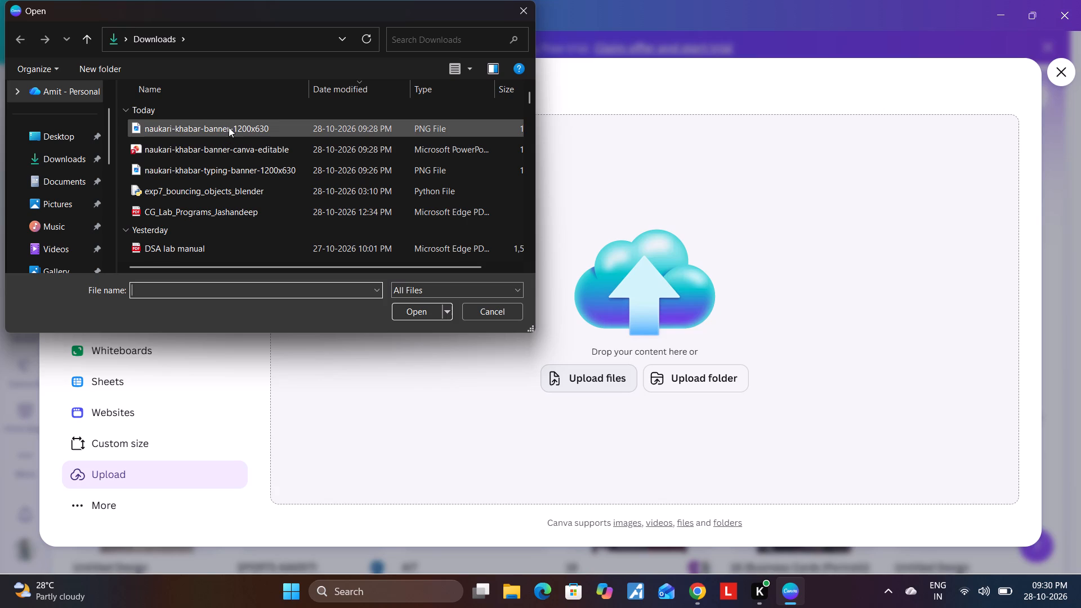
left_click(229, 127)
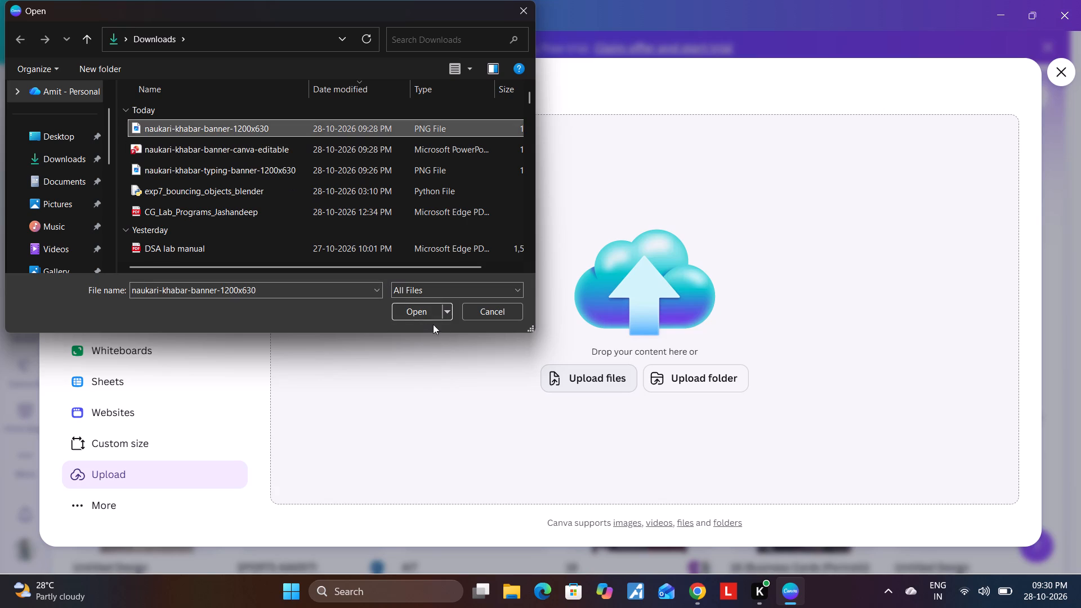
left_click(405, 310)
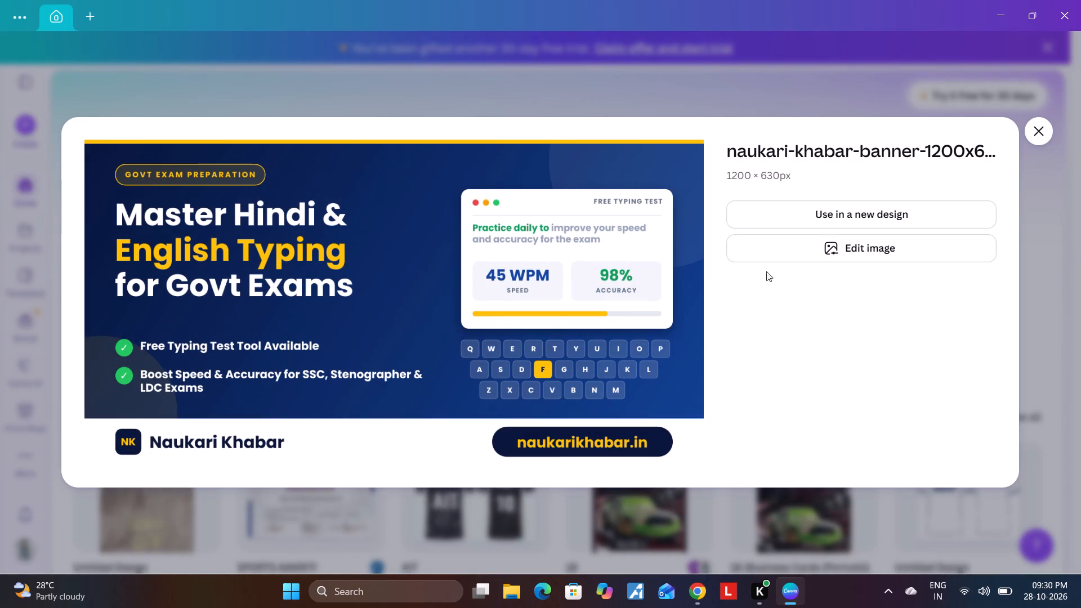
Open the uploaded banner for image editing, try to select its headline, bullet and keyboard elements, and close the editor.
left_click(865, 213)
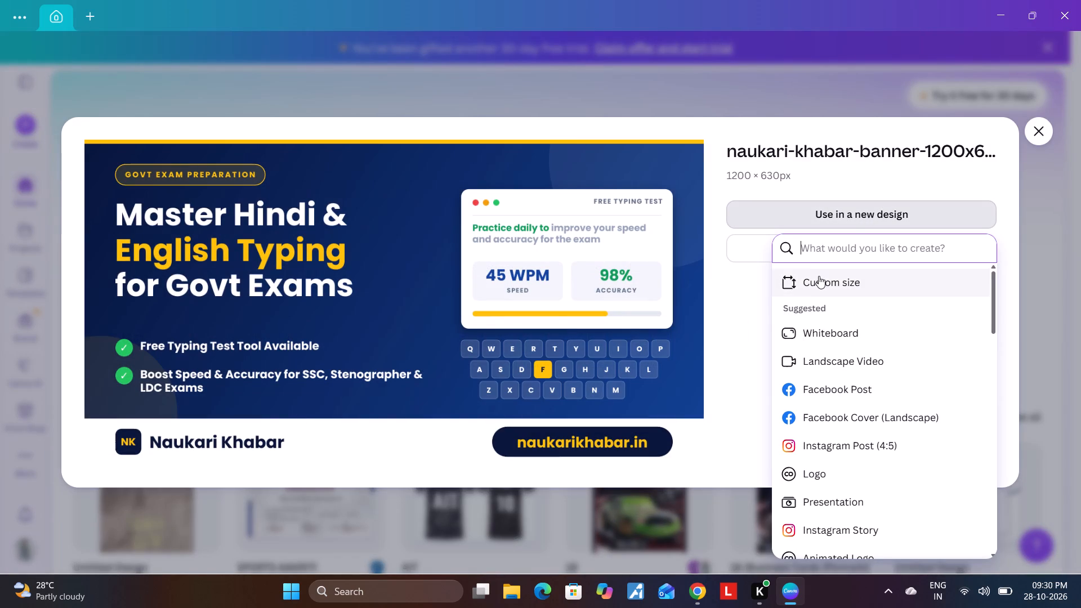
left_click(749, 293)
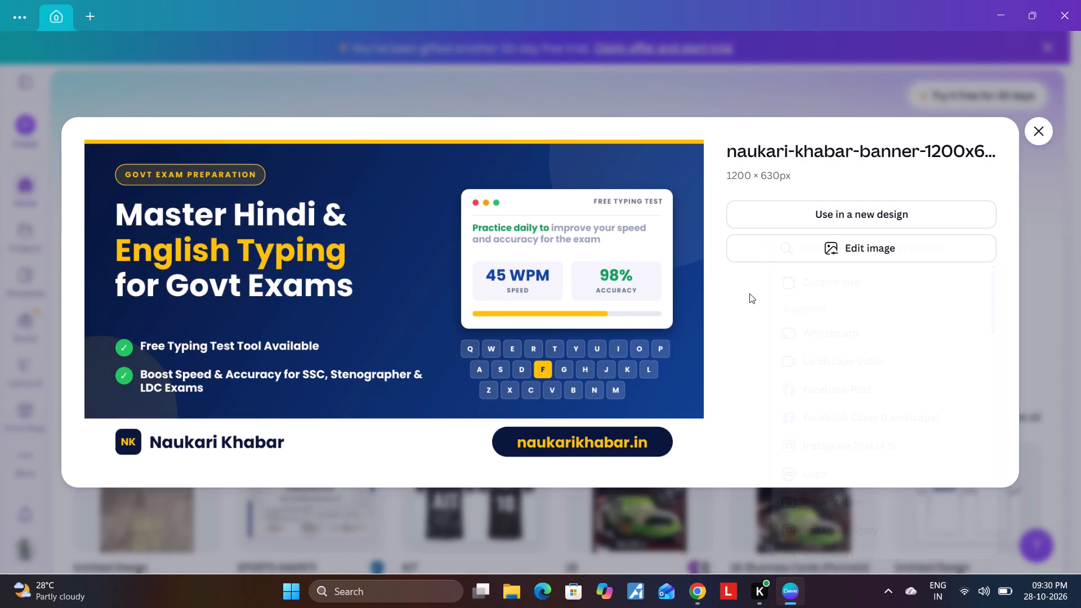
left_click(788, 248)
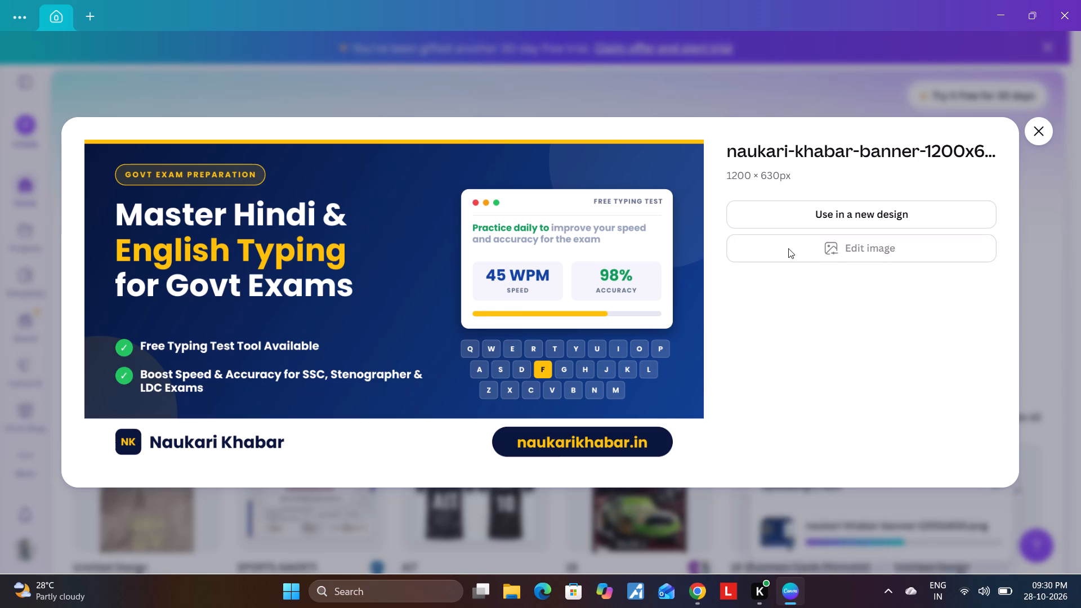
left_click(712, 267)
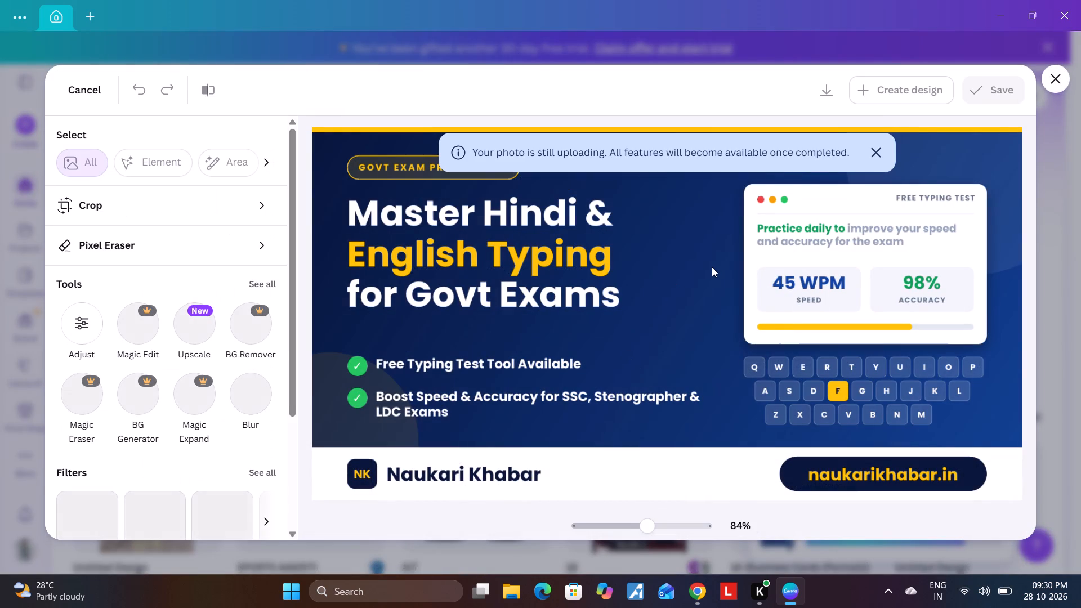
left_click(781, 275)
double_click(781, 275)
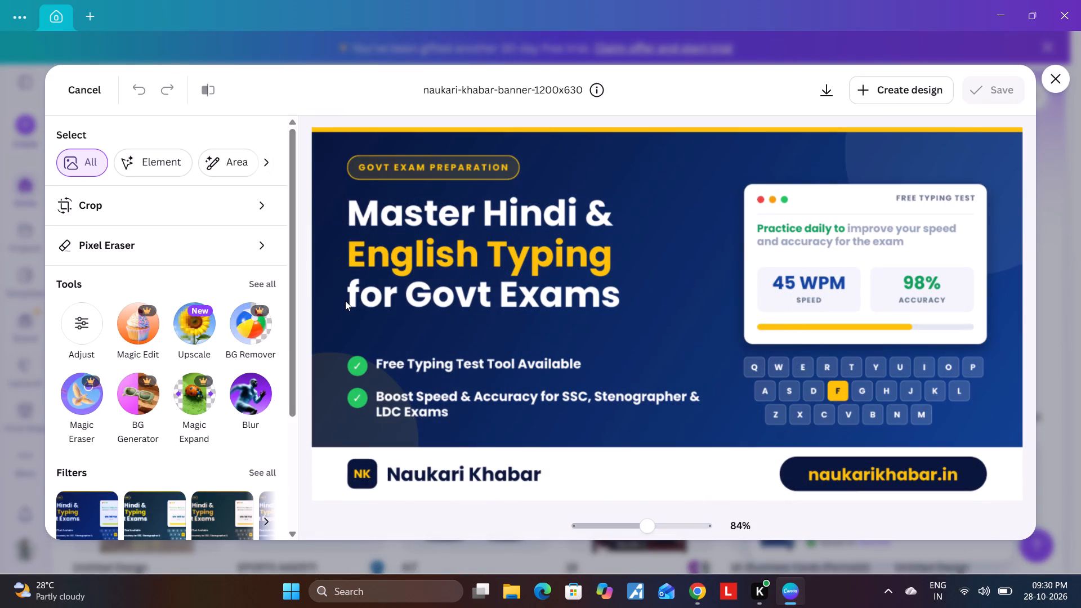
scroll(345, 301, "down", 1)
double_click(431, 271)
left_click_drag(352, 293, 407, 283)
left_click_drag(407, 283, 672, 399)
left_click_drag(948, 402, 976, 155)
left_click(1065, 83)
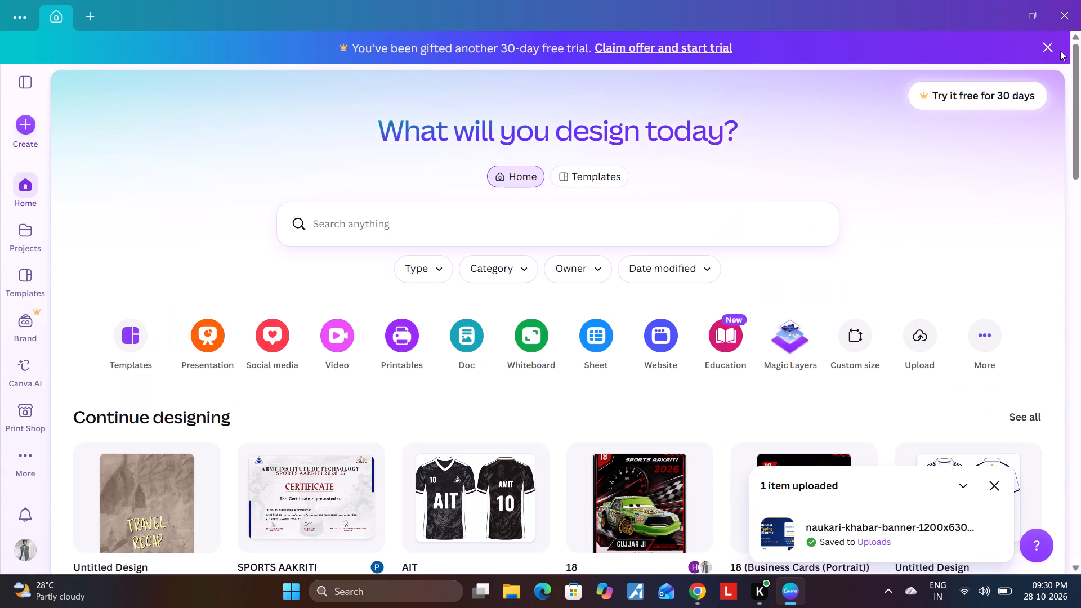
Dismiss the 30-day free trial offer banner on the home page.
left_click(1056, 51)
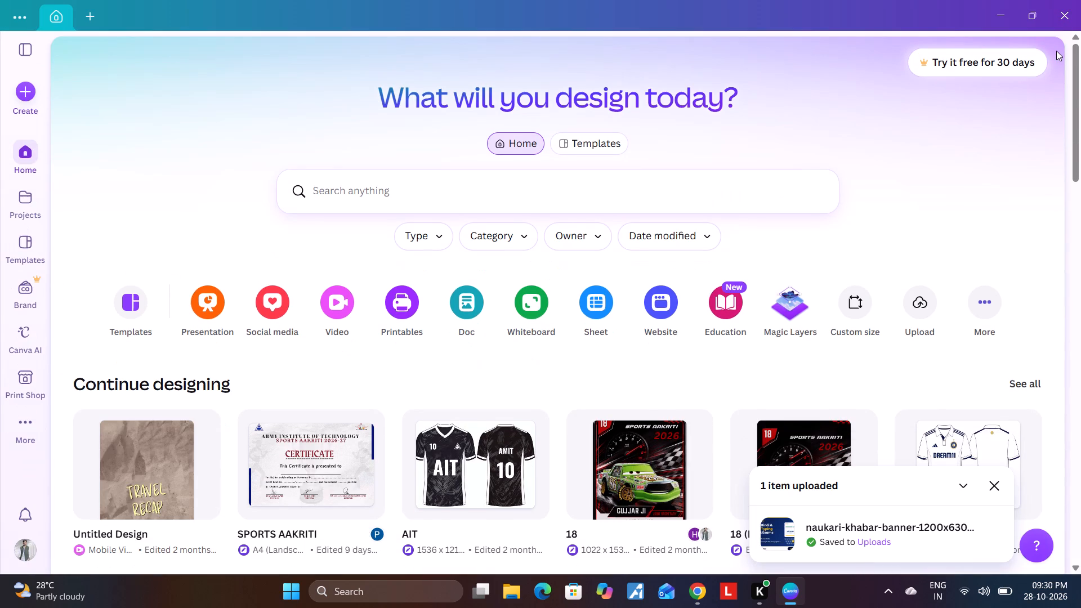
Search the computer for "CHAT" and open the ChatGPT Classic app.
left_click(381, 583)
type("CA")
key("BackSpace")
key("BackSpace")
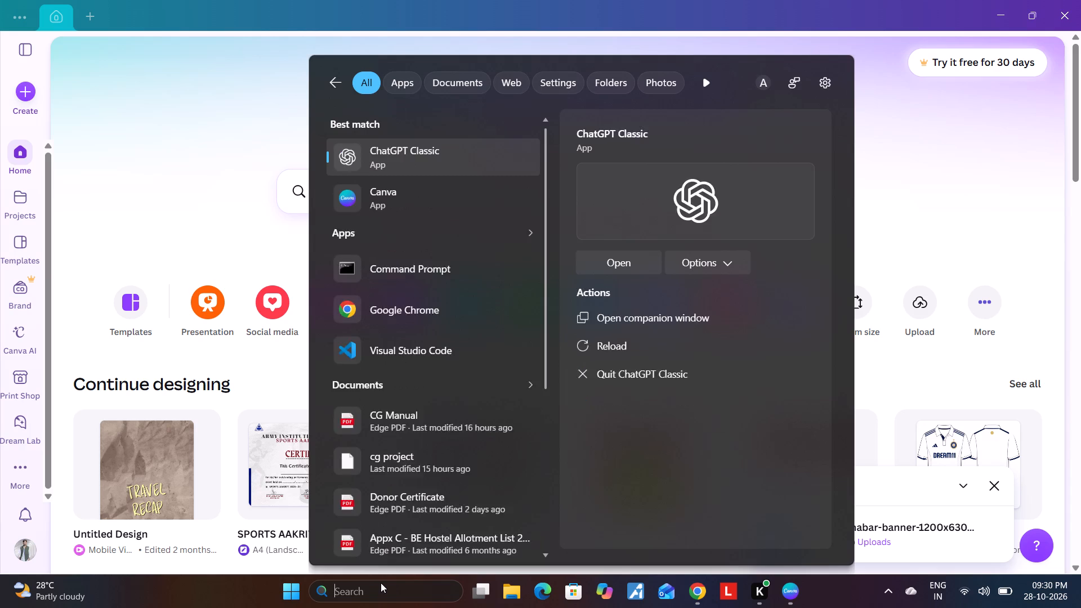
type("CHAT")
left_click(624, 269)
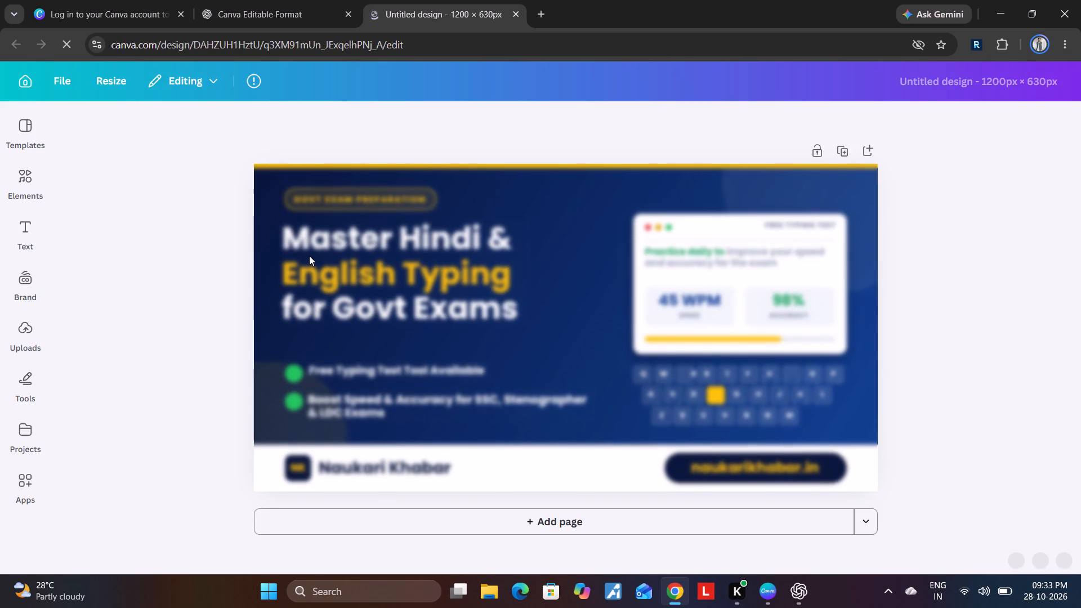
Check that the headline, the typing-test card's statistics, its practice text and its window dots can be selected as separate elements.
left_click(341, 250)
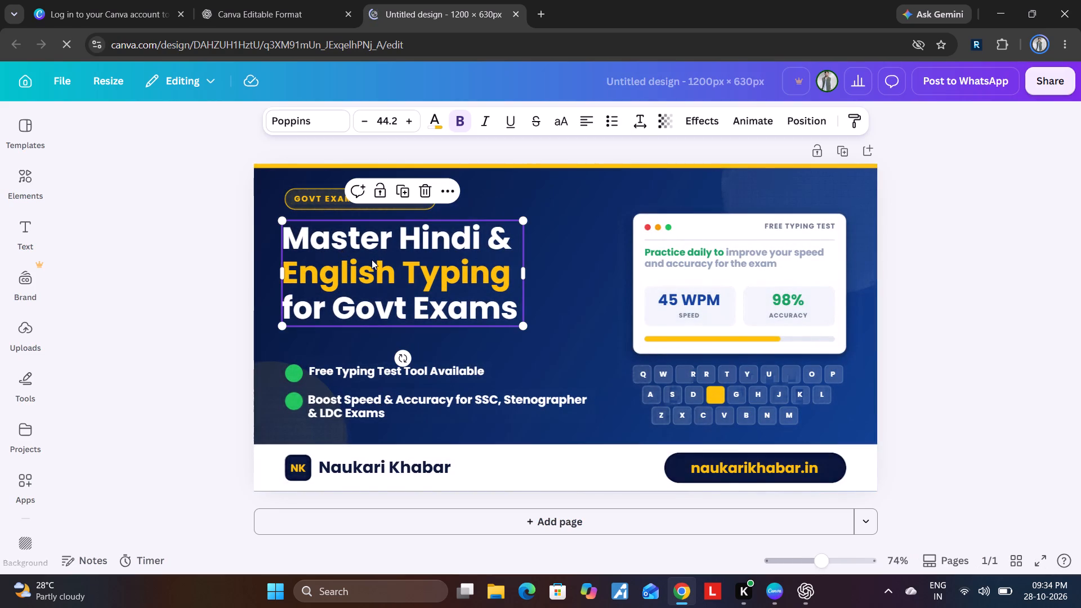
left_click(701, 317)
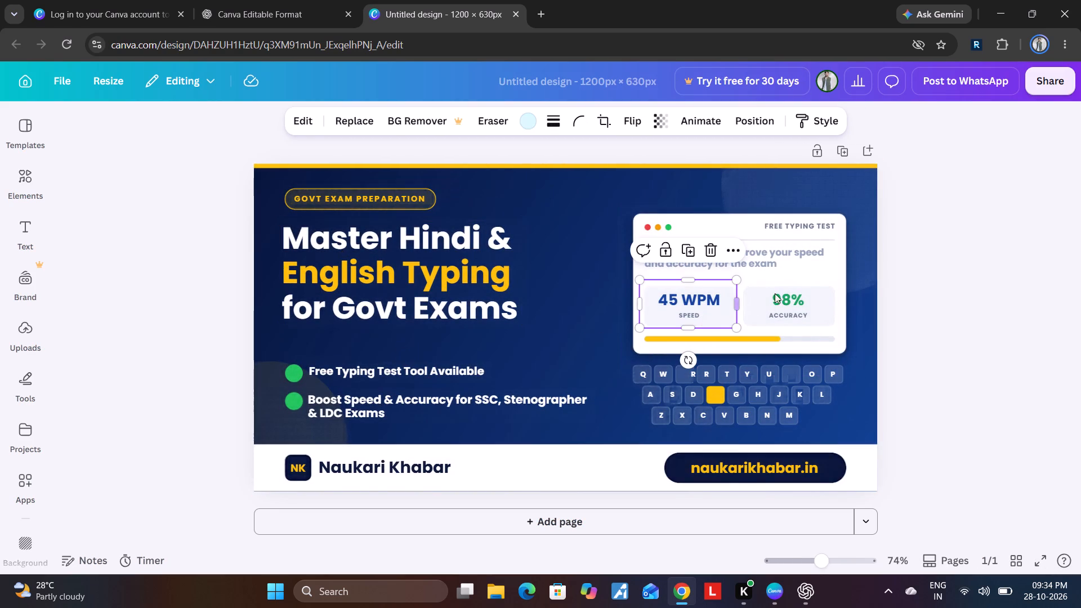
left_click(792, 292)
left_click(703, 263)
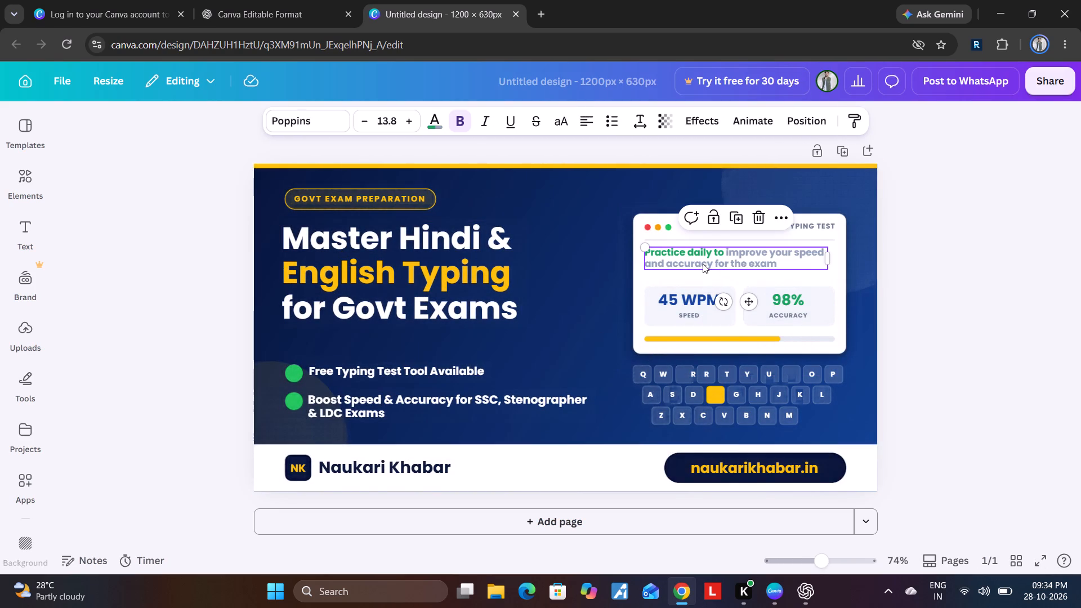
left_click(653, 220)
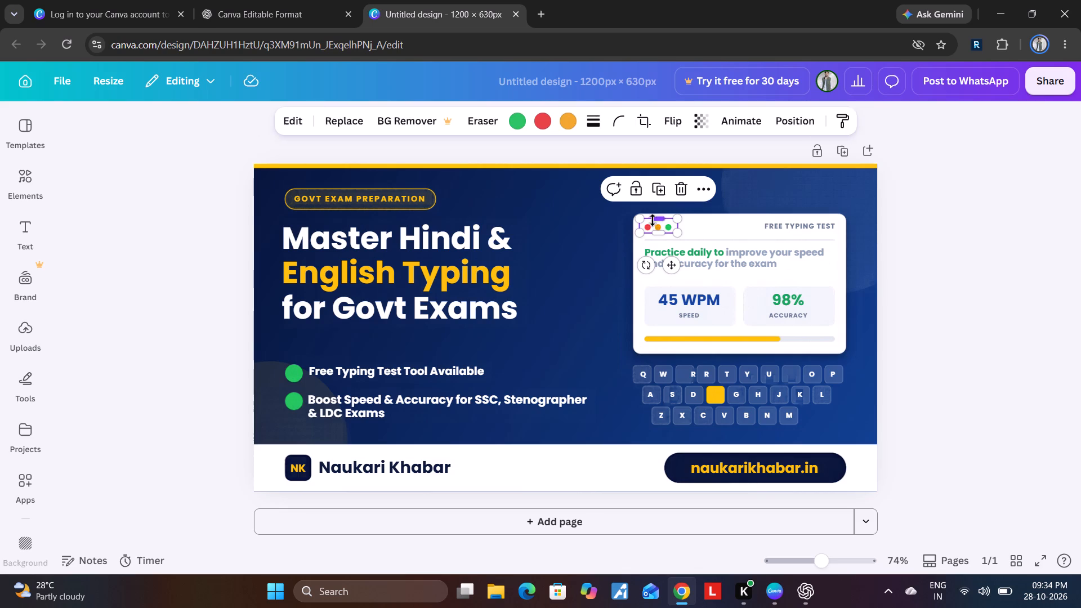
left_click(593, 240)
left_click(593, 240)
scroll(593, 240, "down", 1)
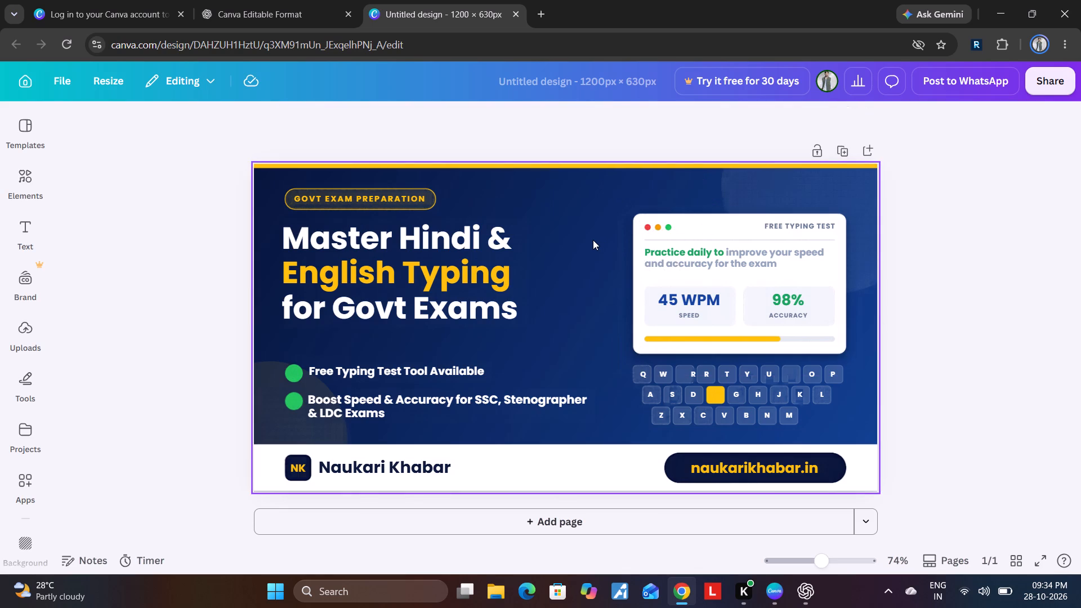
Recolour the dark blue of the NK logo badge, trying green #19a25f and grey-blue #94a3bb before settling on white #FFFFFF.
left_click(306, 479)
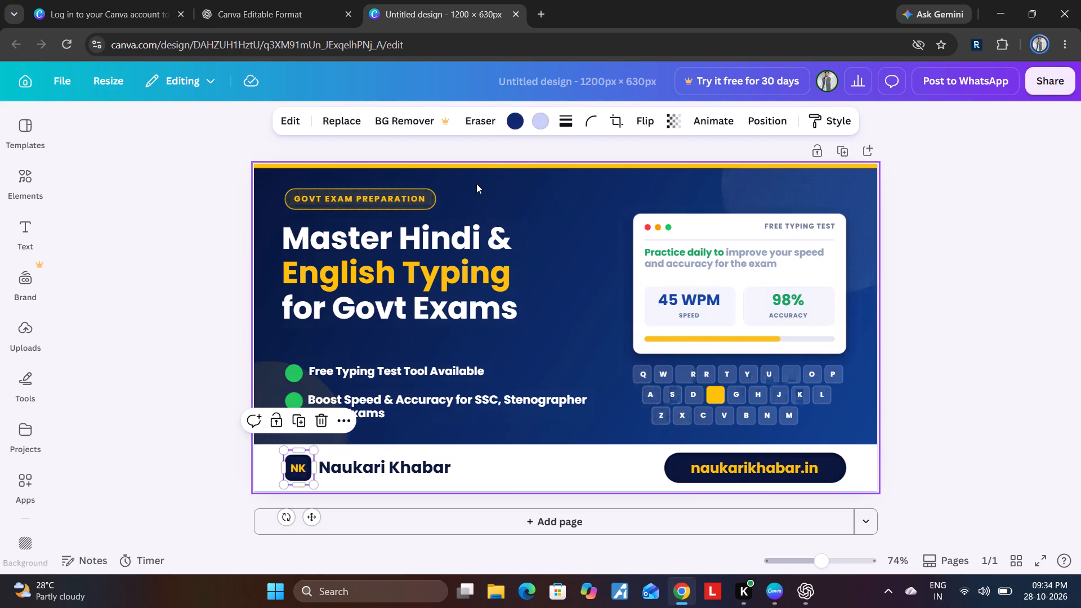
left_click(514, 122)
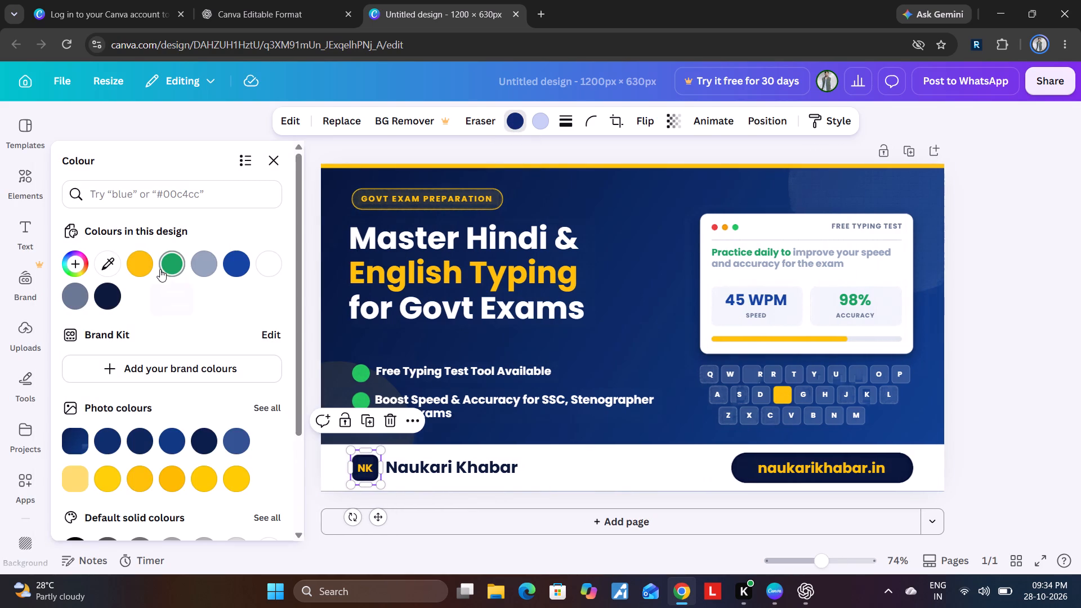
left_click(160, 269)
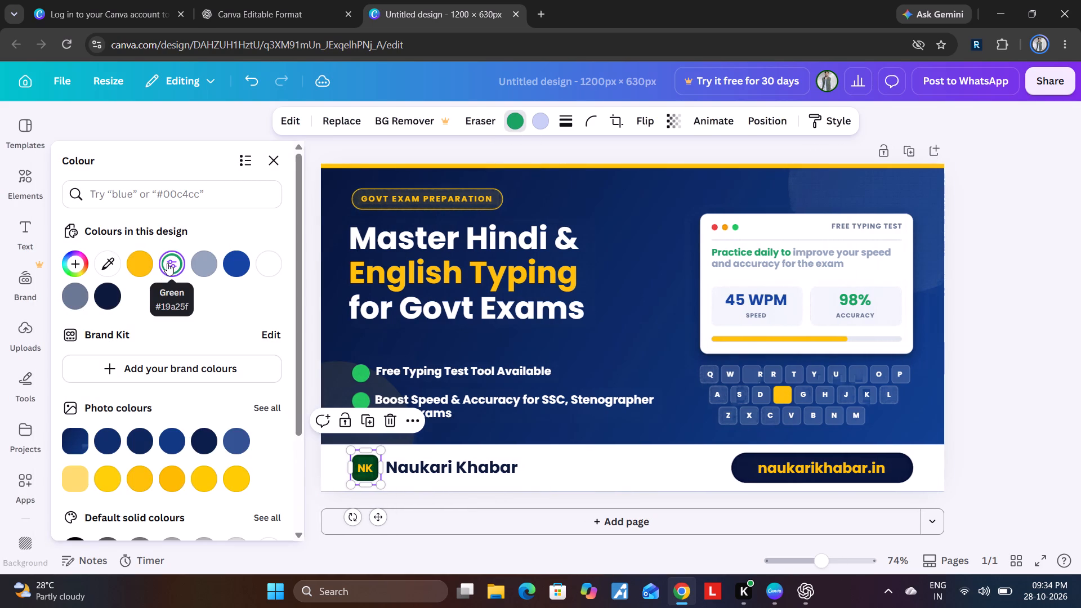
left_click(204, 256)
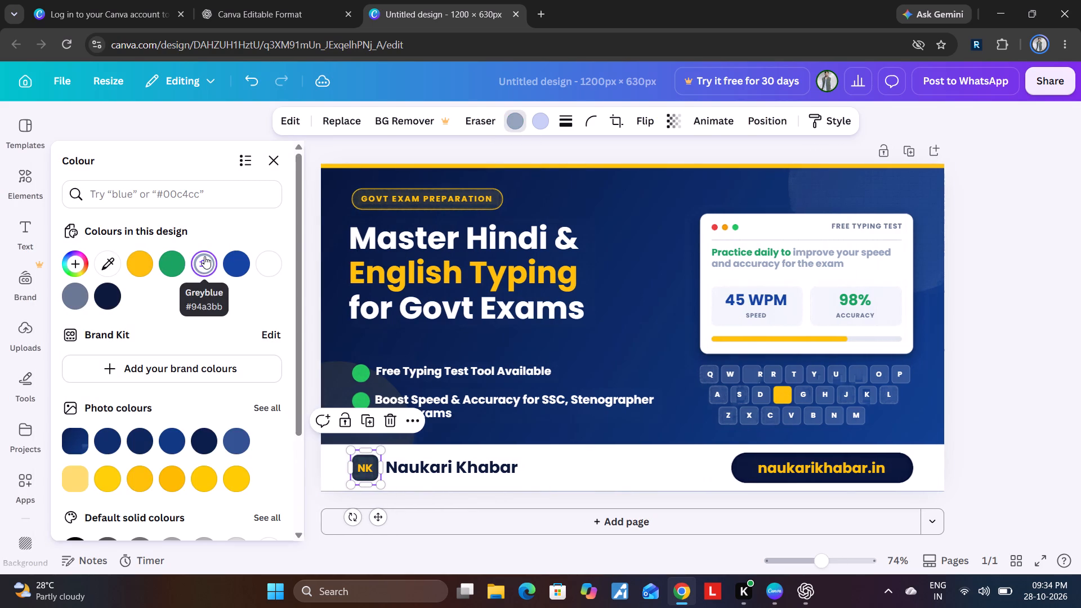
left_click(204, 256)
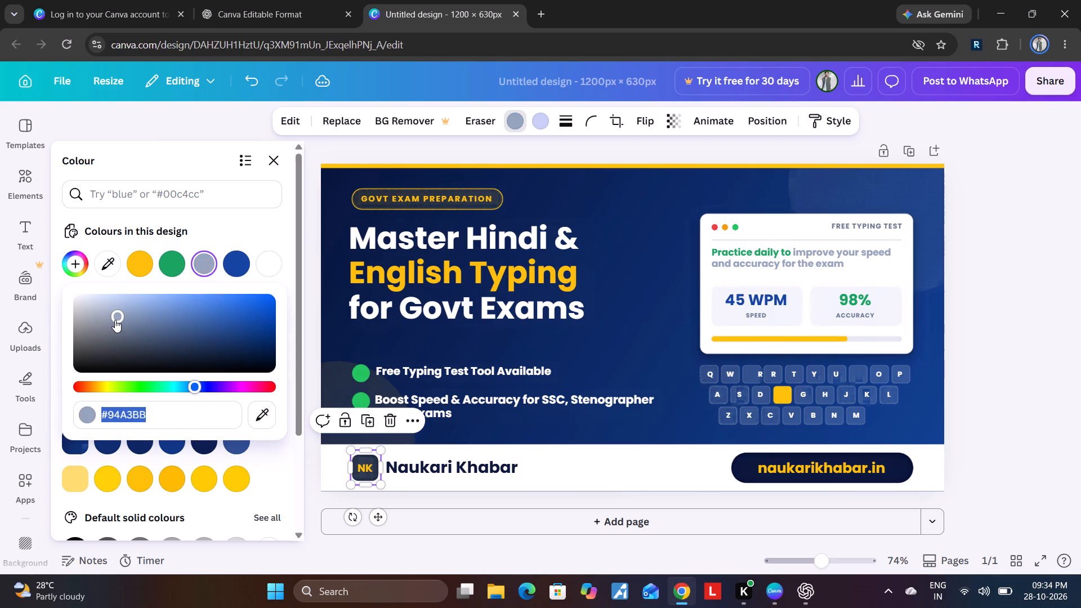
left_click_drag(115, 320, 54, 317)
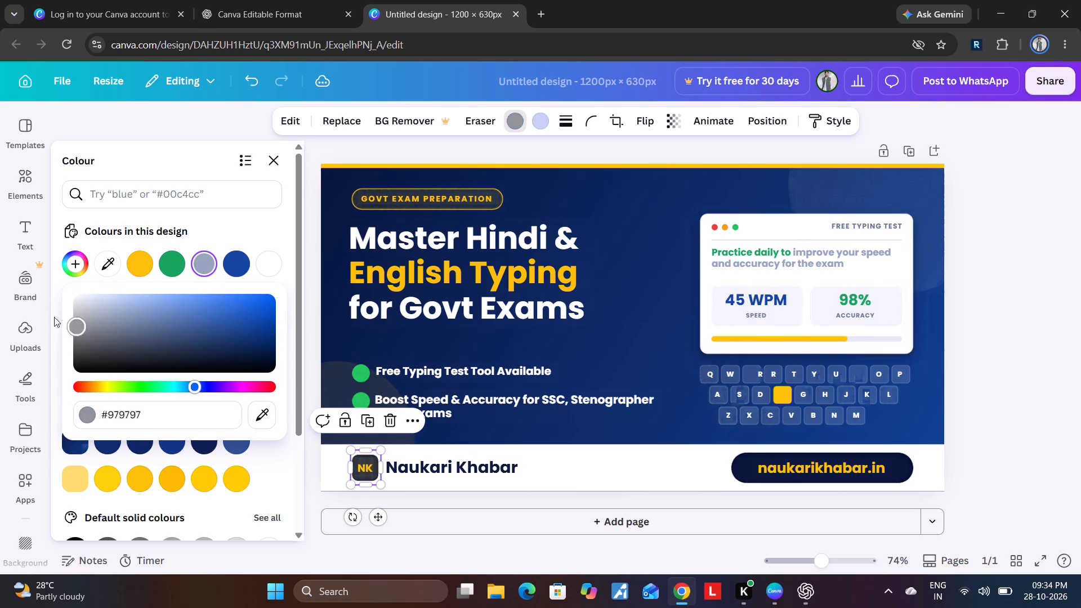
left_click_drag(54, 317, 32, 287)
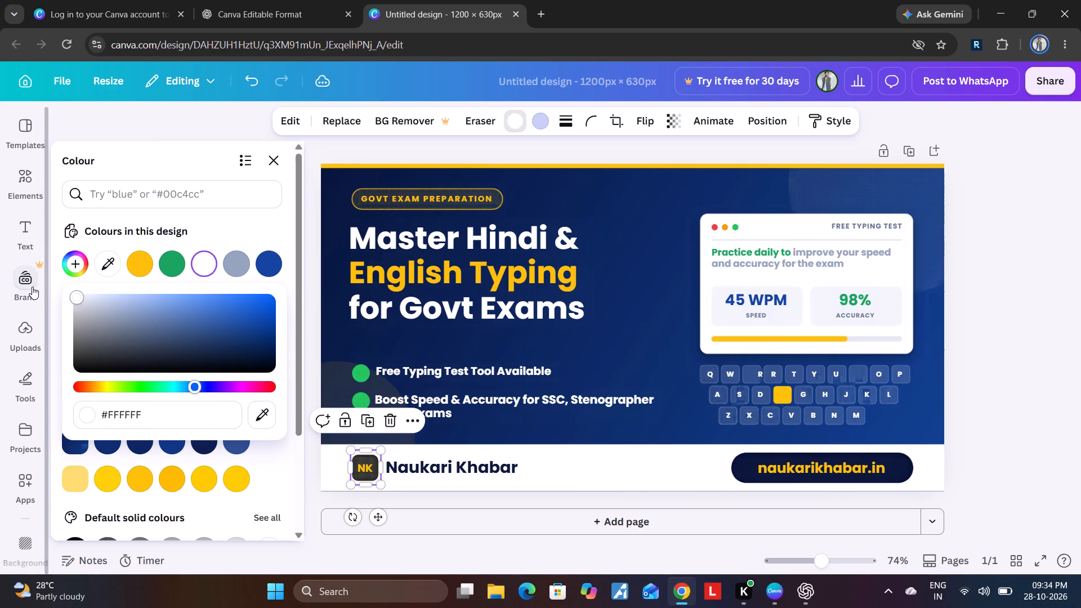
left_click(315, 169)
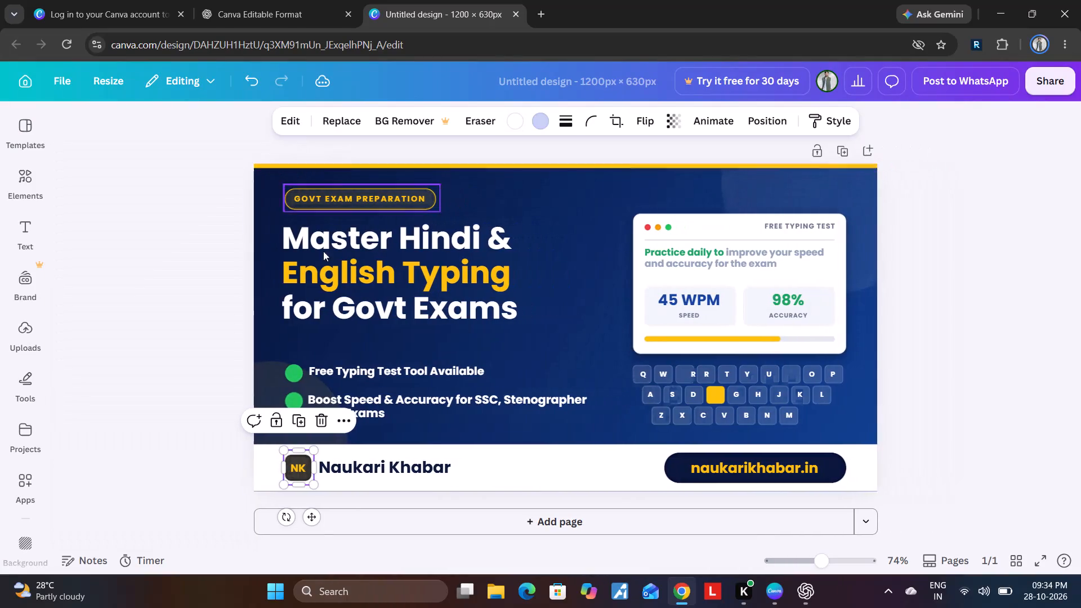
left_click(164, 315)
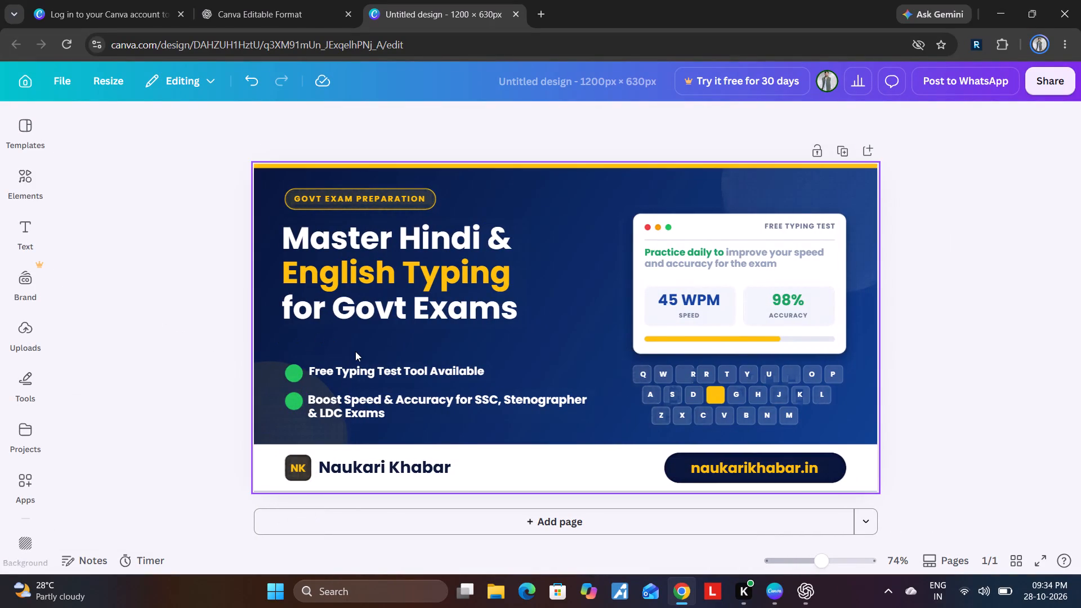
Open replacement options for the green bullet beside "Free Typing Test Tool Available" and look through the suggested photos.
scroll(355, 351, "down", 1)
left_click(292, 372)
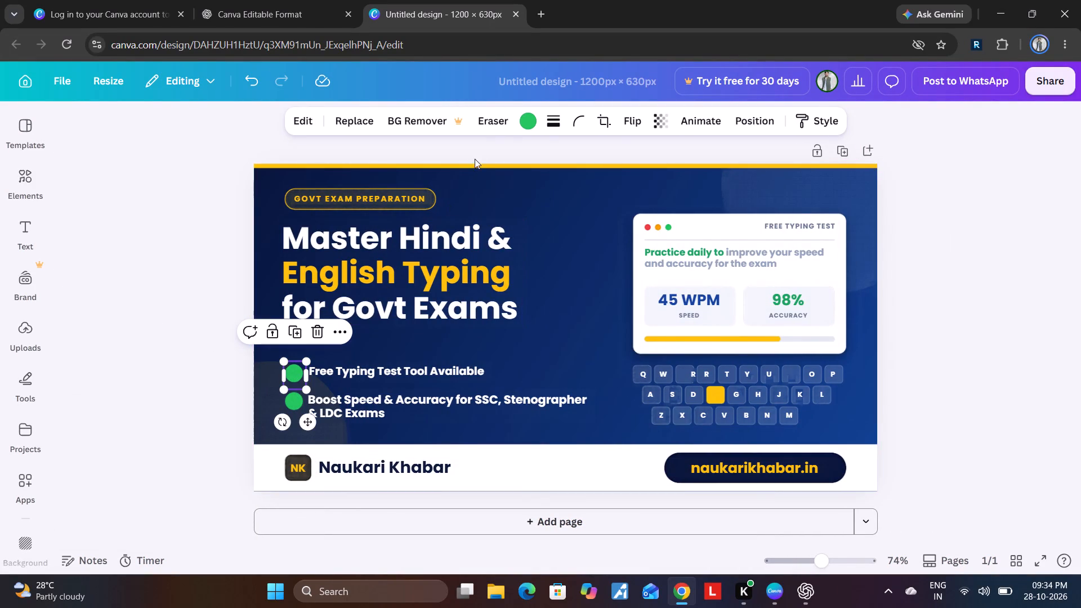
left_click(197, 223)
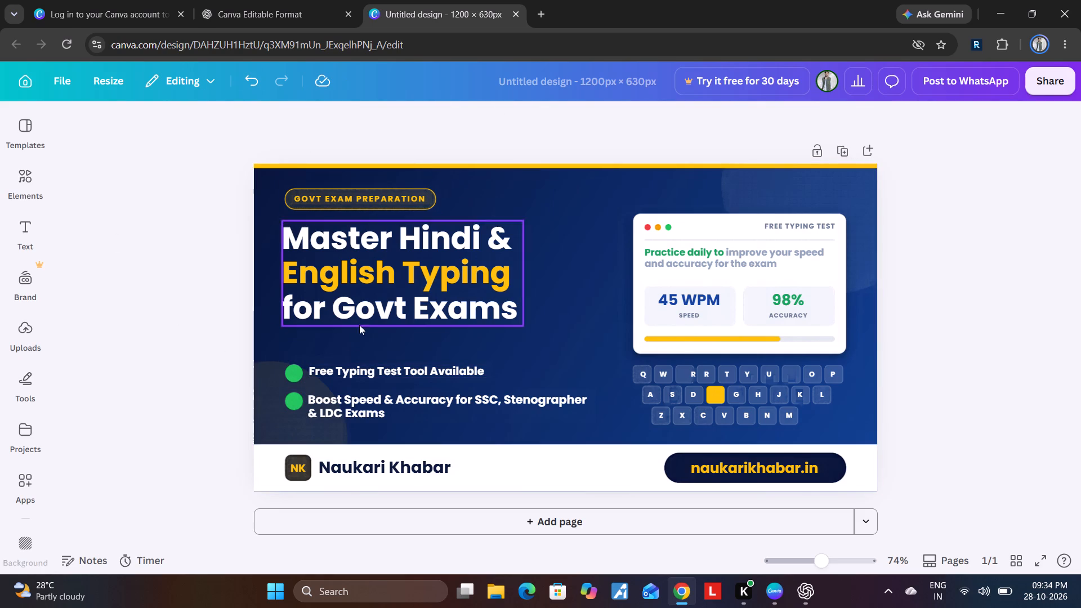
left_click(288, 372)
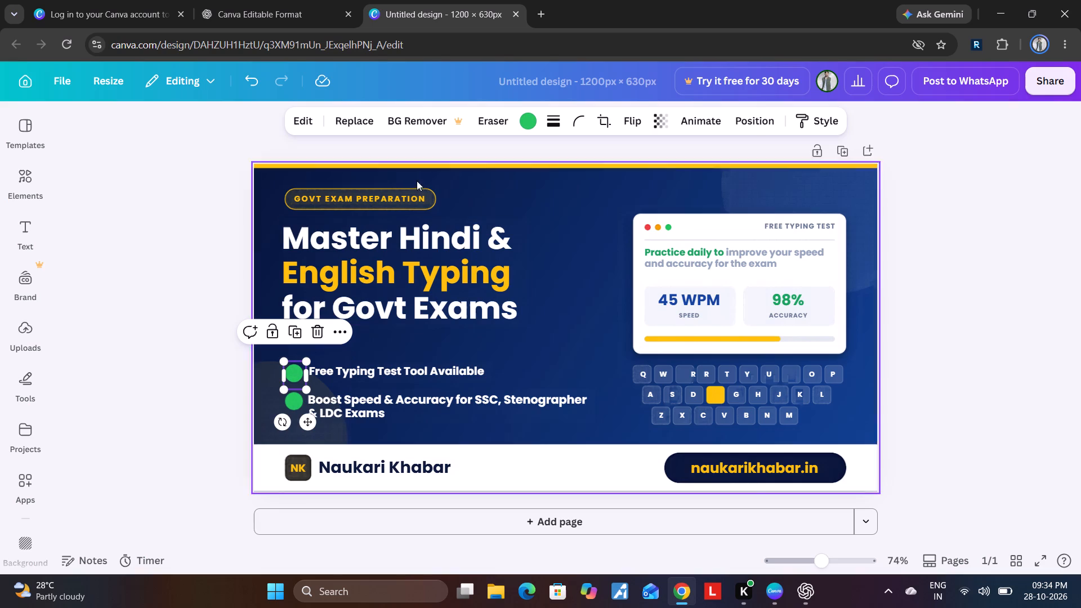
left_click(347, 118)
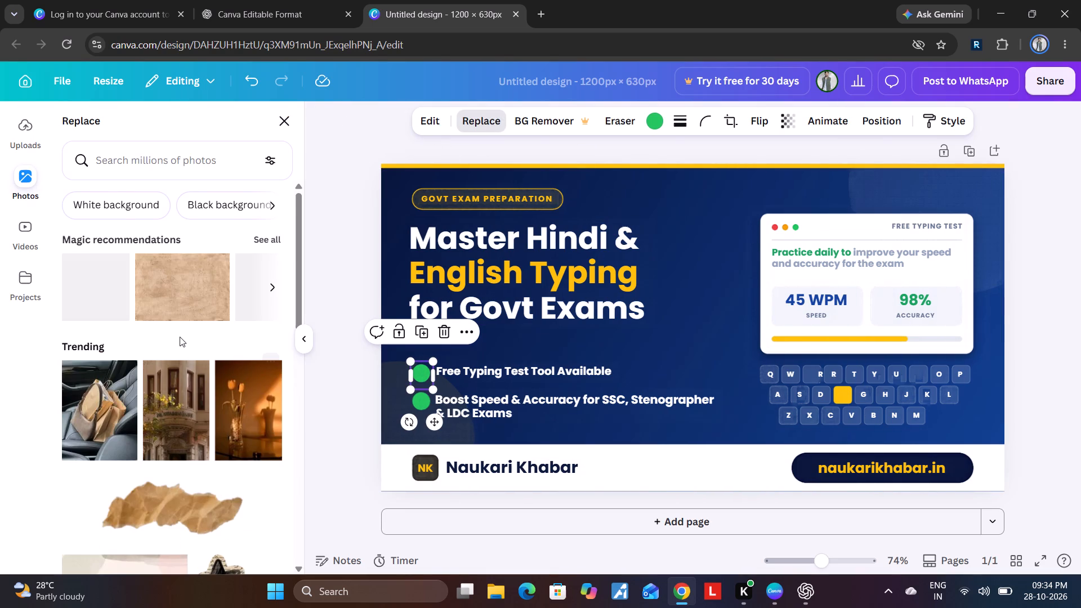
scroll(180, 337, "down", 5)
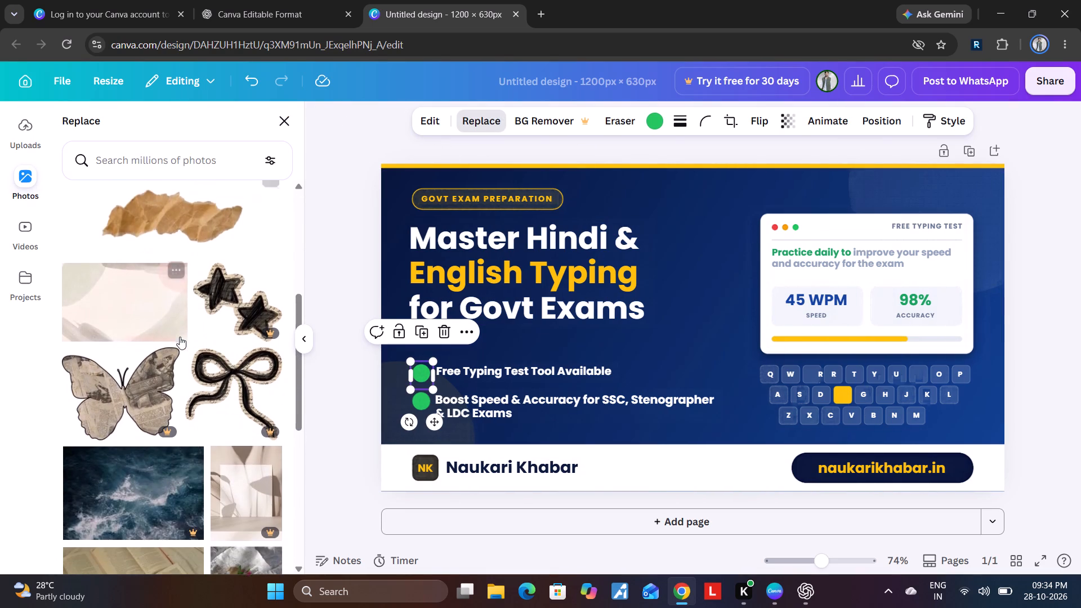
scroll(180, 337, "down", 3)
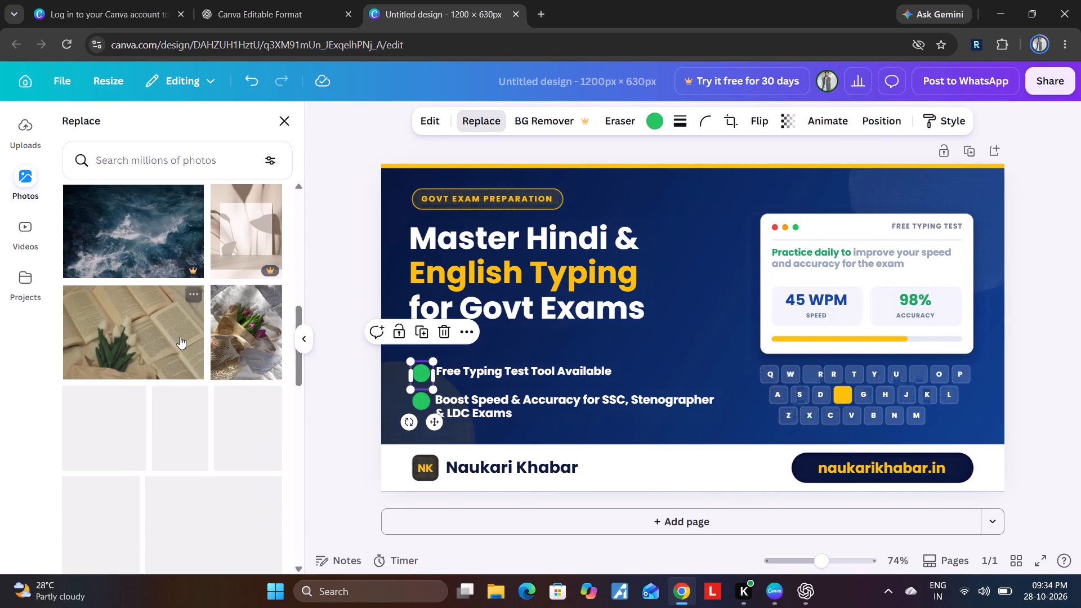
Look through the uploaded images for a tick mark that could replace the green bullet.
left_click(32, 137)
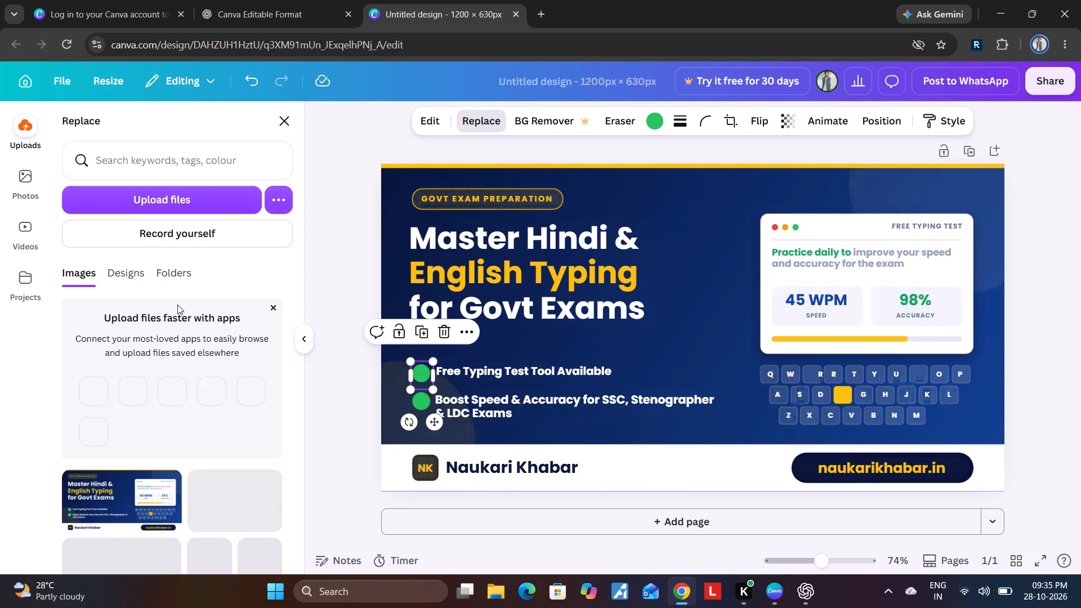
scroll(159, 395, "down", 2)
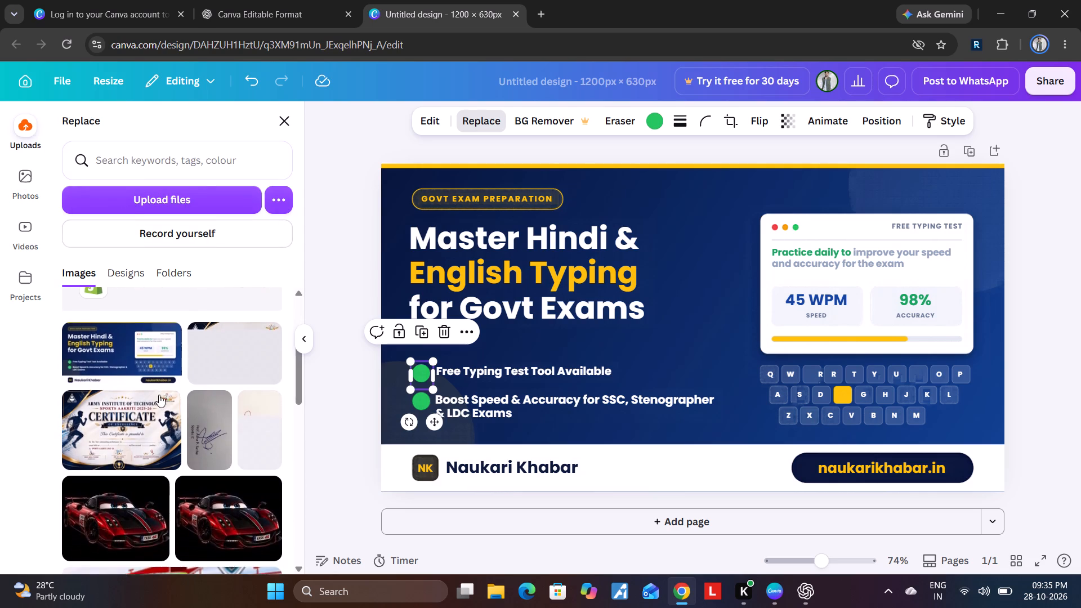
scroll(159, 395, "down", 6)
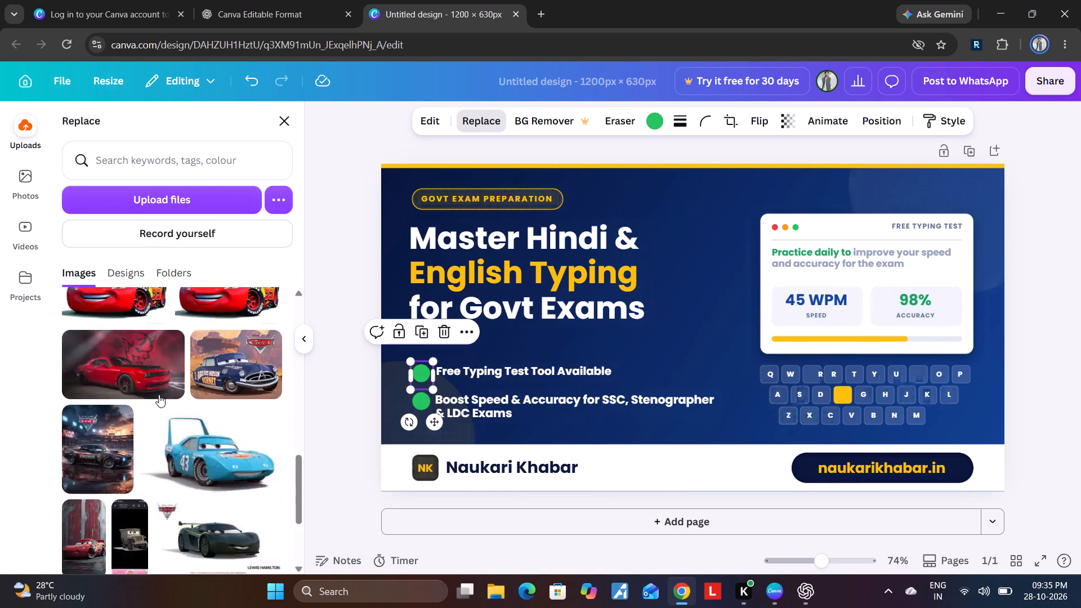
scroll(159, 395, "down", 3)
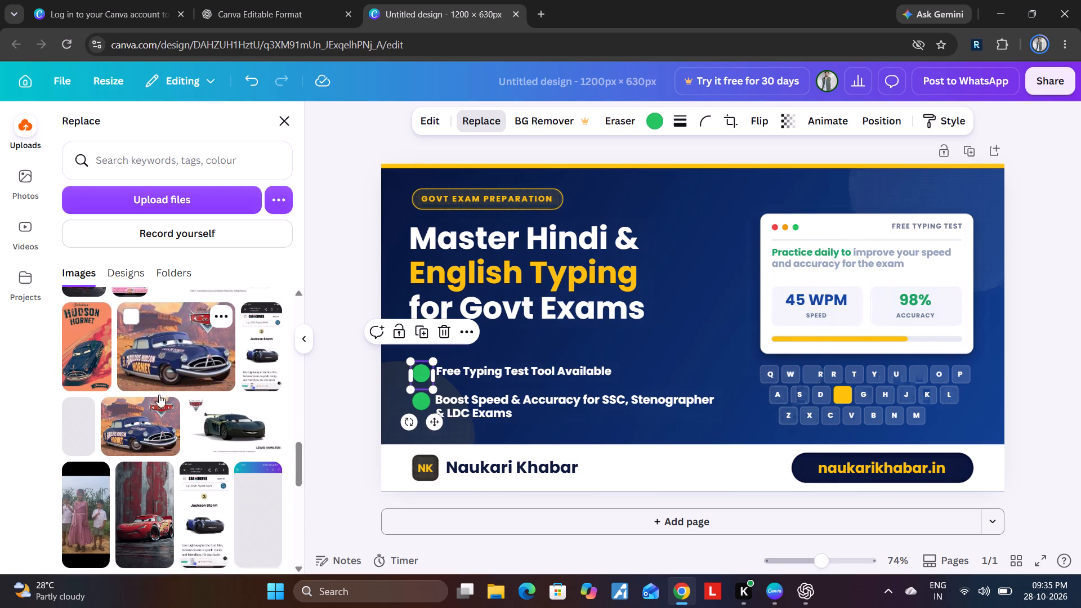
scroll(159, 395, "down", 3)
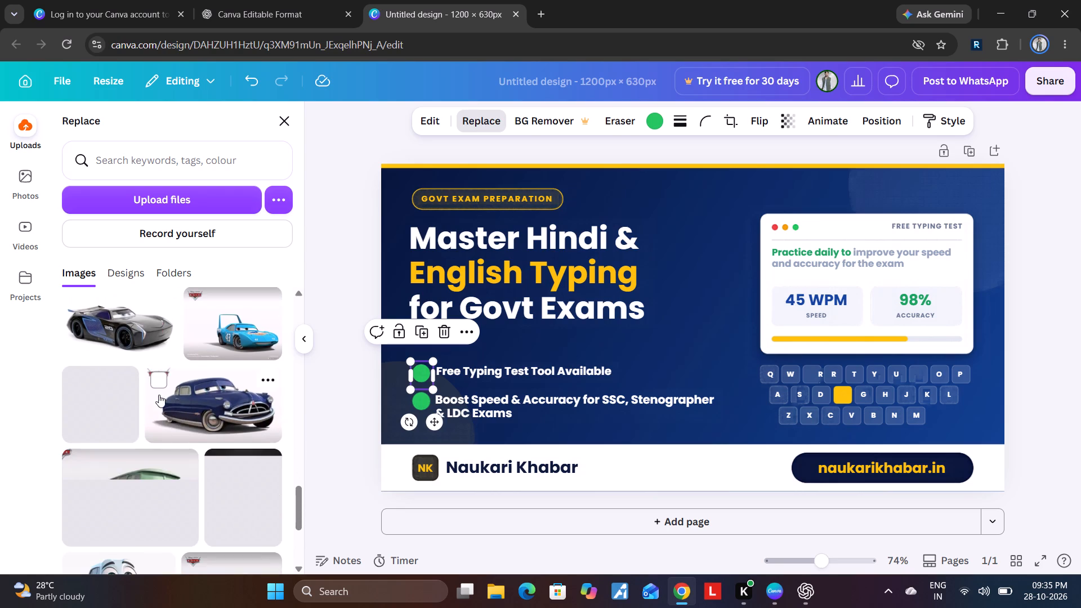
scroll(159, 395, "down", 4)
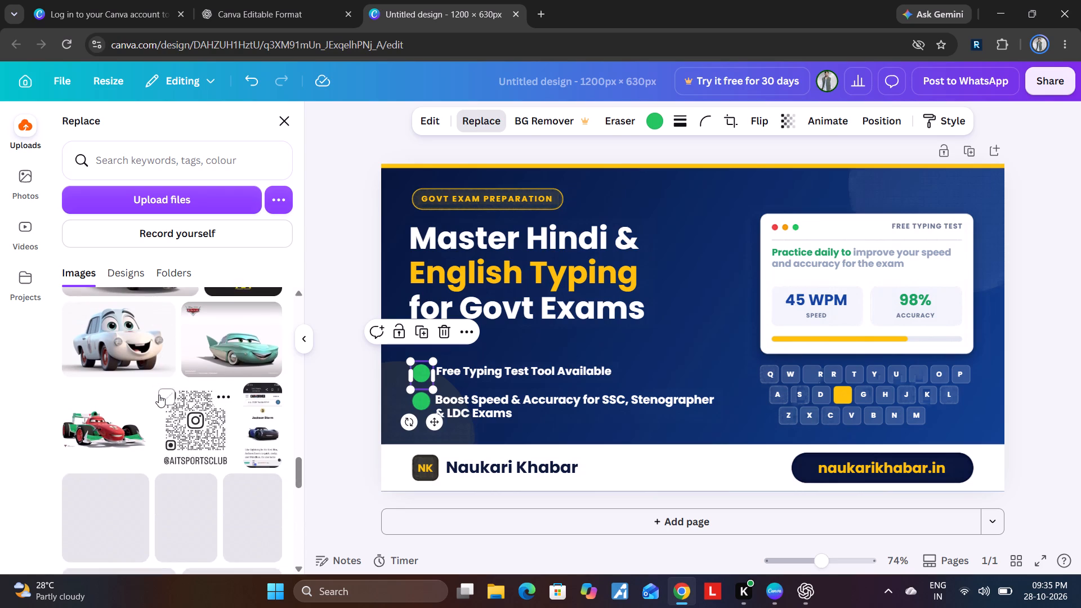
scroll(159, 395, "down", 5)
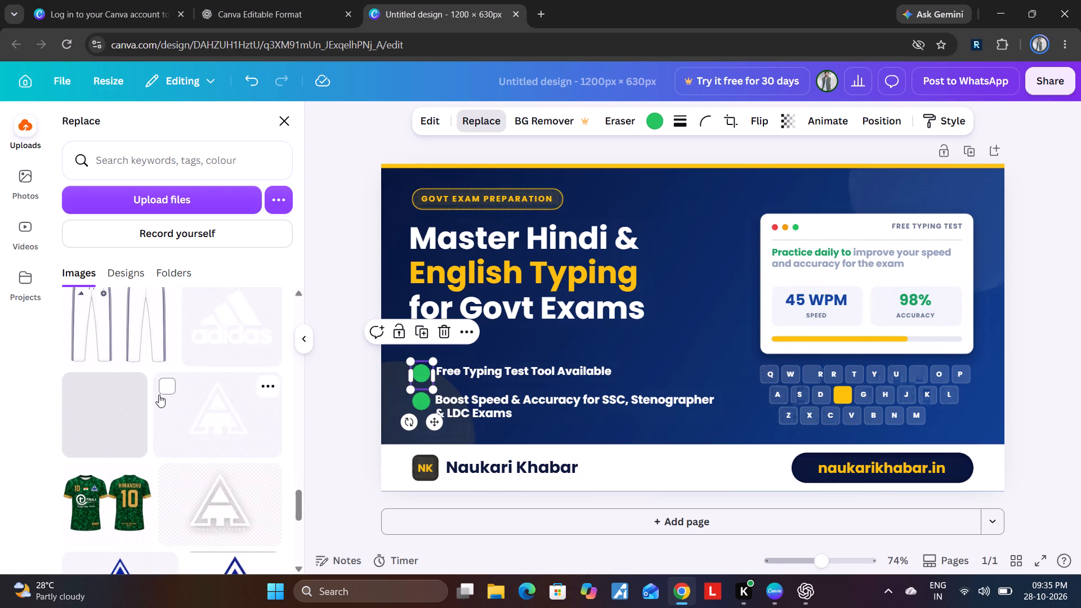
scroll(159, 395, "down", 5)
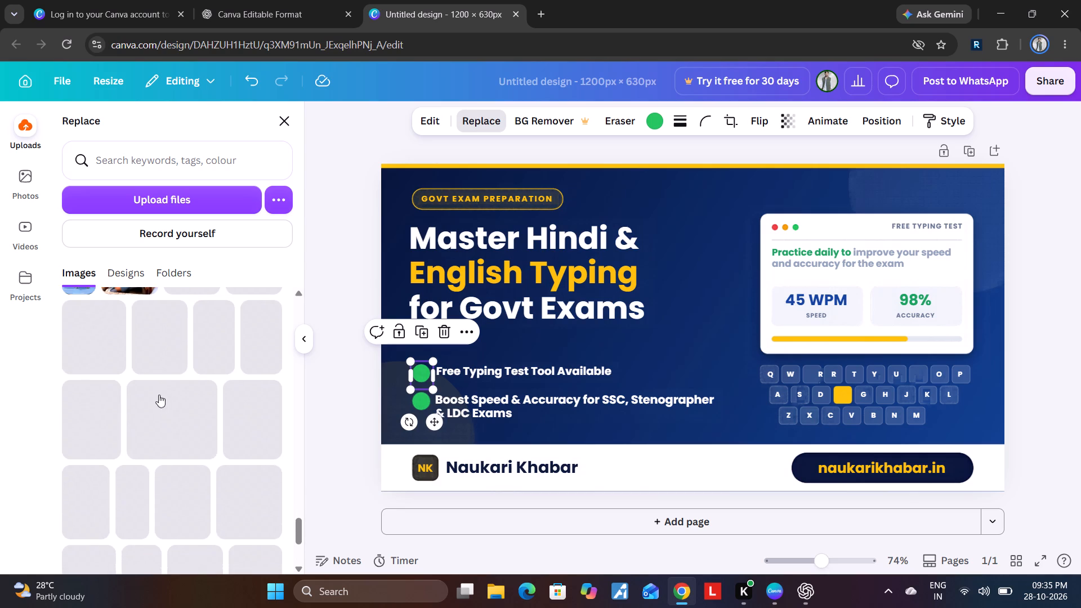
scroll(159, 395, "down", 3)
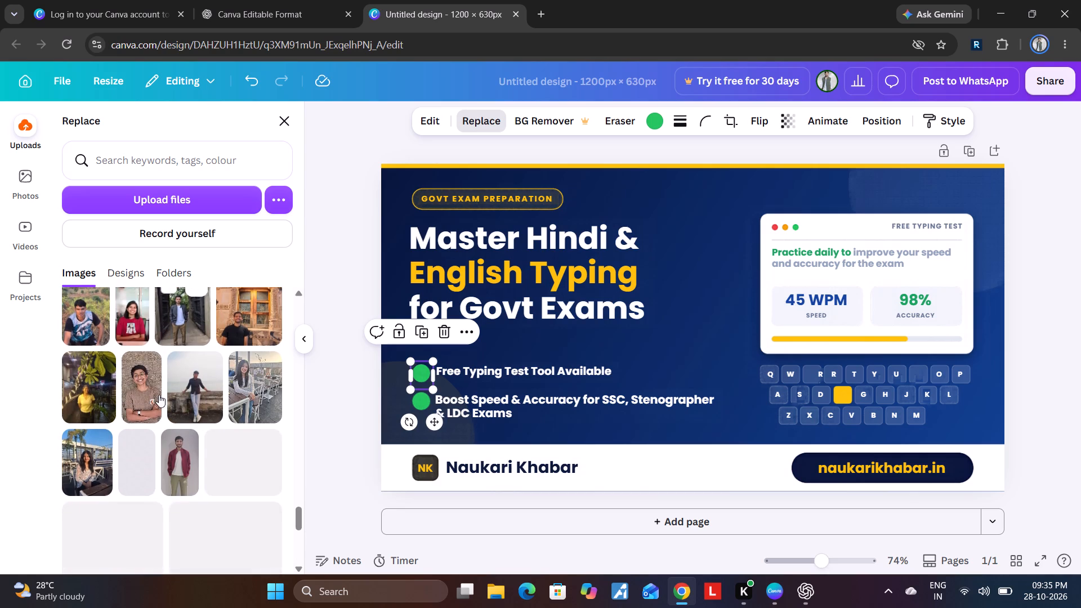
scroll(159, 395, "down", 3)
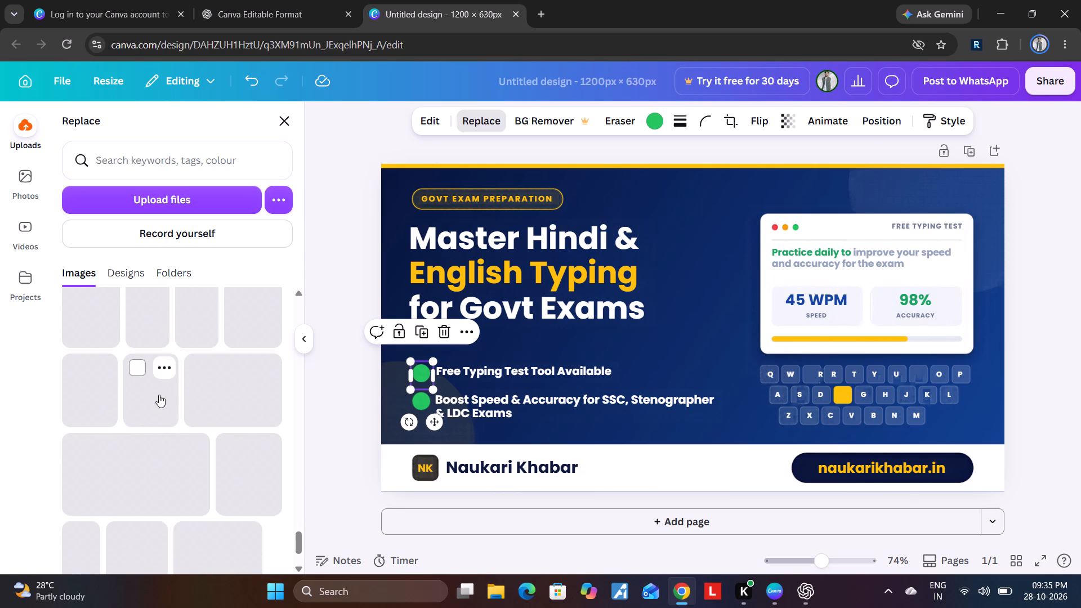
scroll(159, 395, "down", 2)
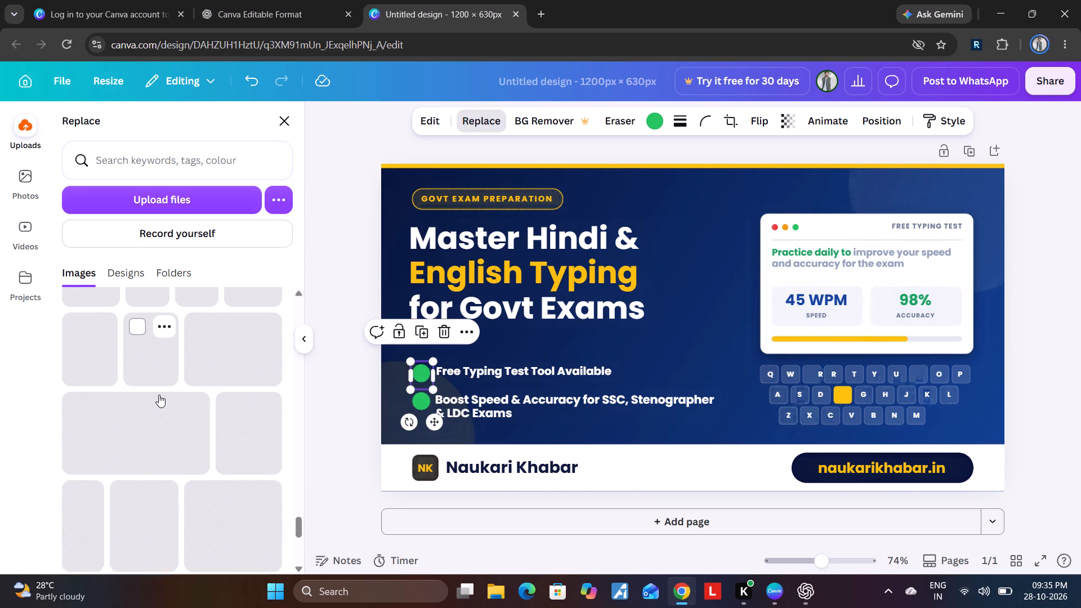
scroll(159, 395, "down", 1)
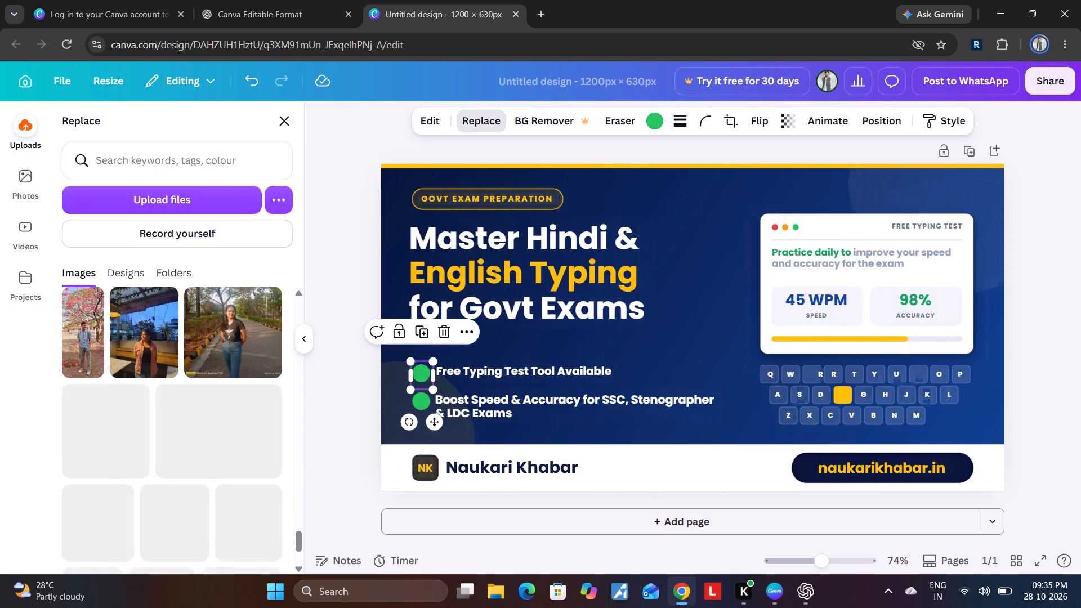
Search the uploaded images for TICK MARK, then clear the search.
left_click(169, 151)
type("TICK MAE")
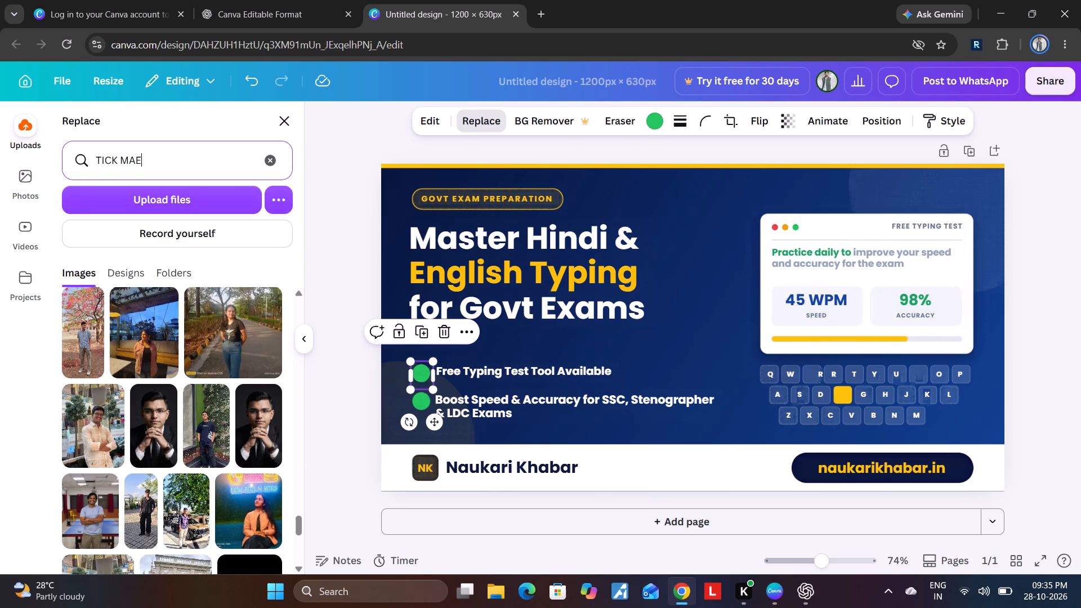
key("BackSpace")
type("RK")
key("Return")
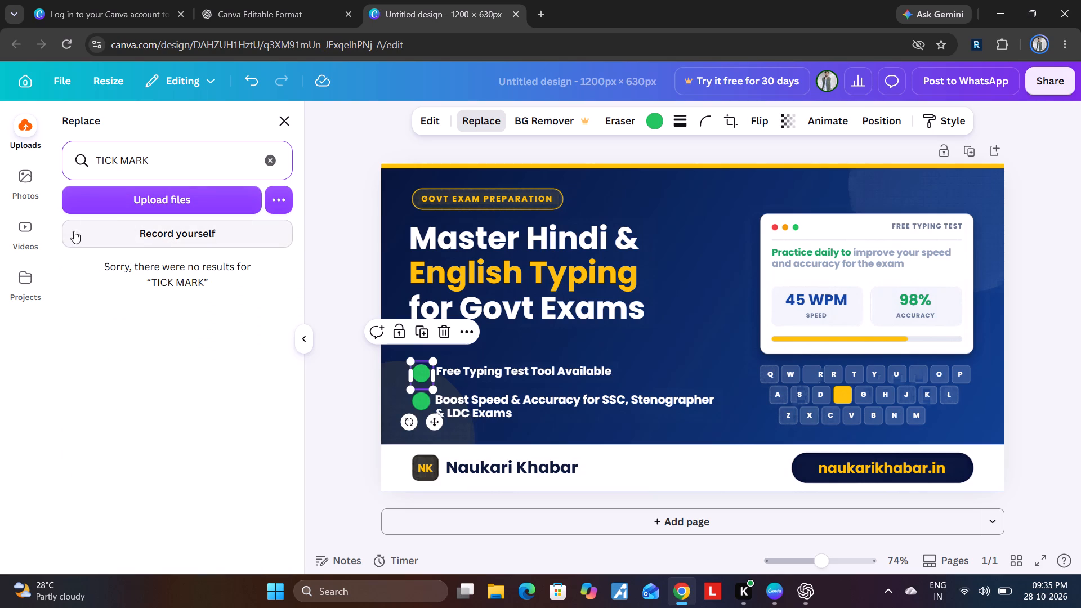
left_click(268, 162)
Look through the full set of uploaded images again for a usable tick mark.
scroll(195, 393, "down", 5)
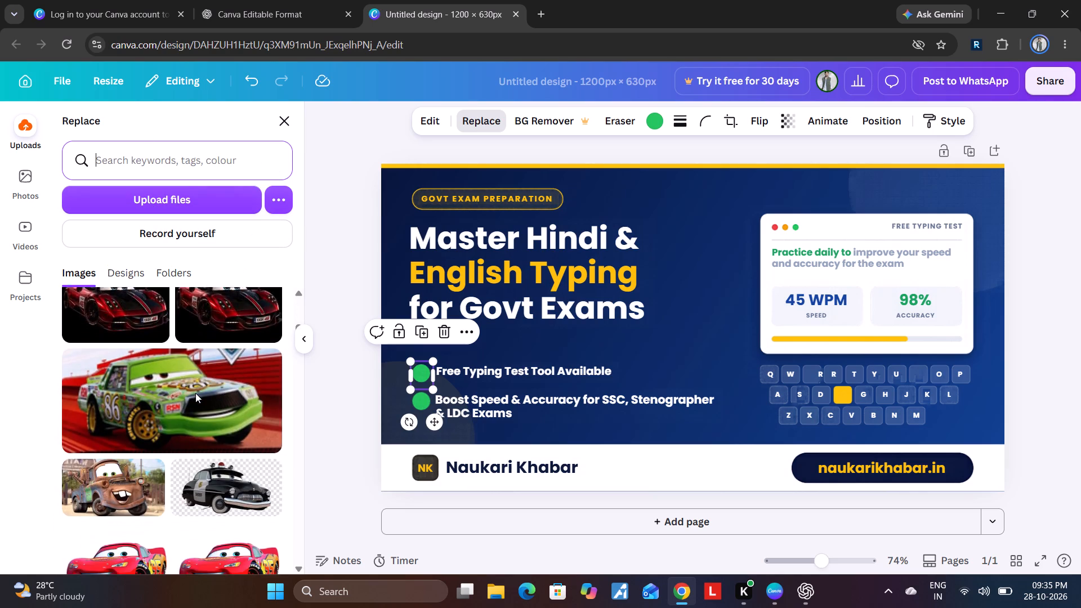
scroll(195, 393, "up", 3)
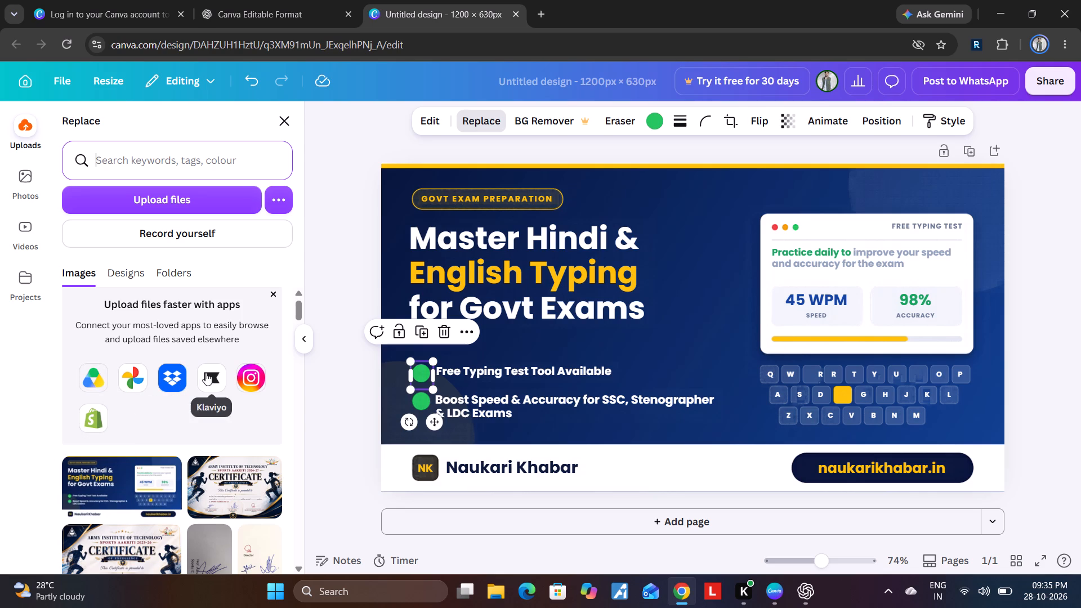
scroll(241, 378, "down", 8)
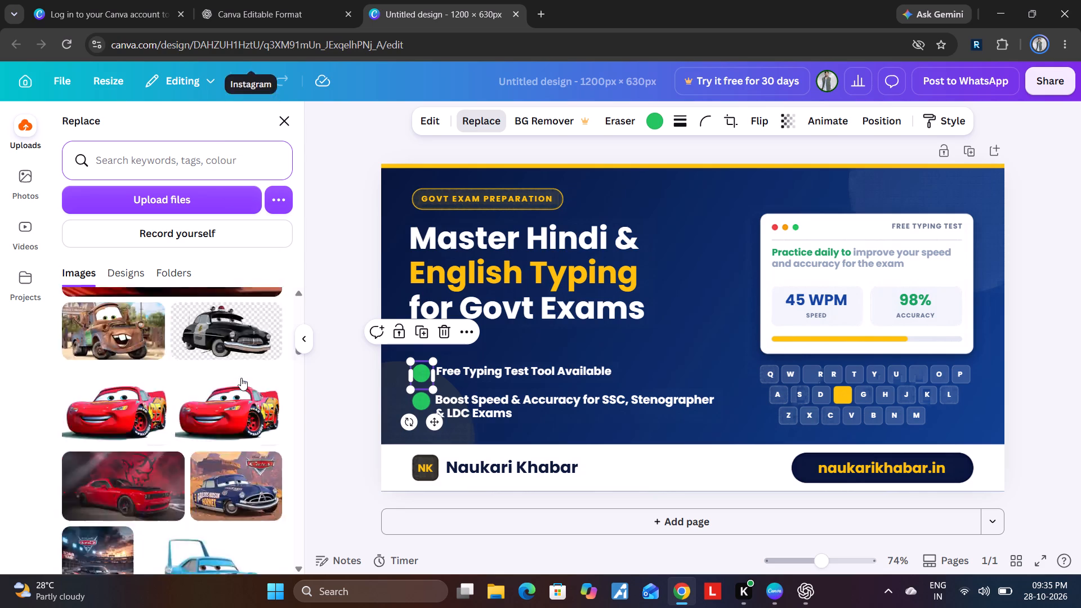
scroll(241, 378, "down", 9)
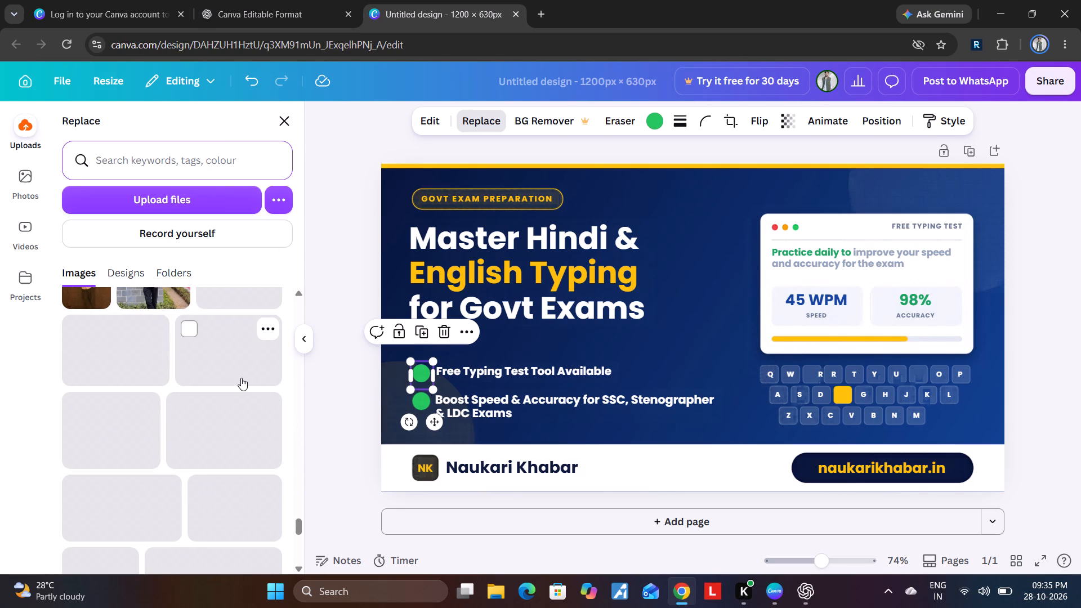
scroll(241, 378, "down", 1)
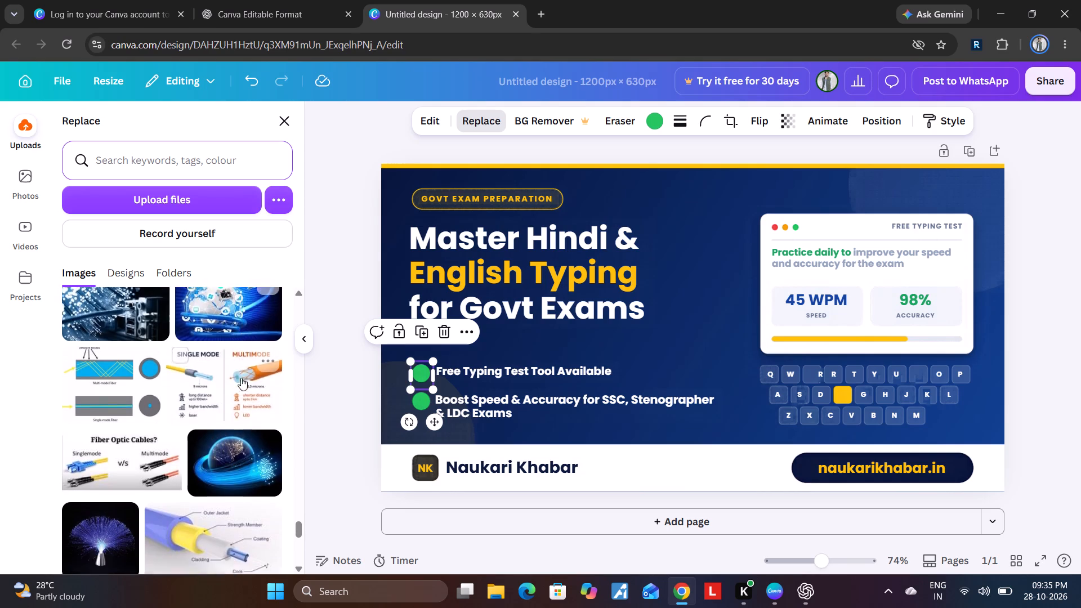
scroll(241, 378, "down", 5)
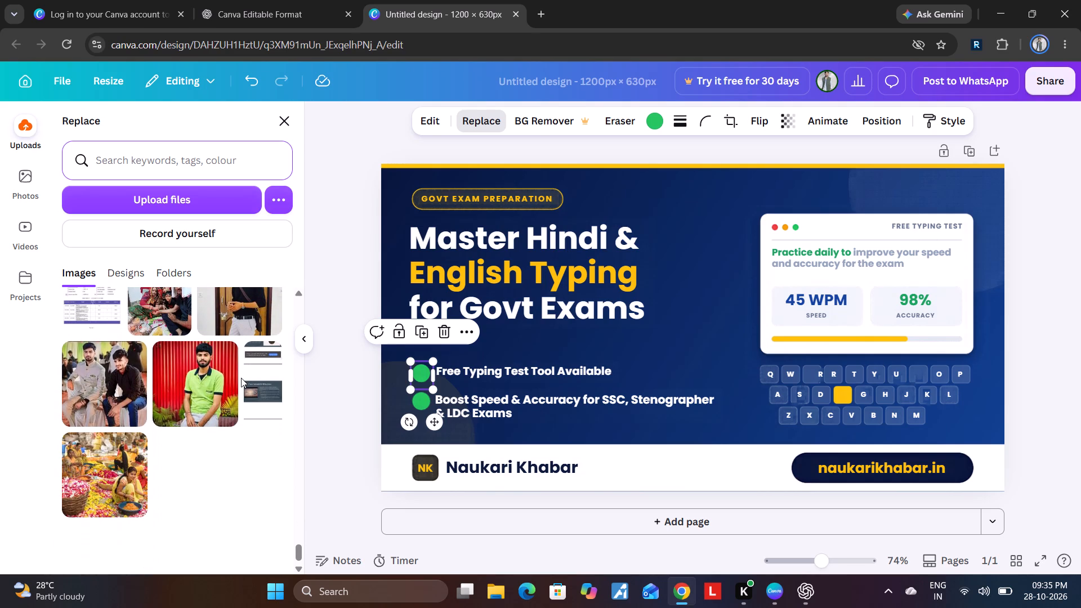
scroll(241, 378, "down", 2)
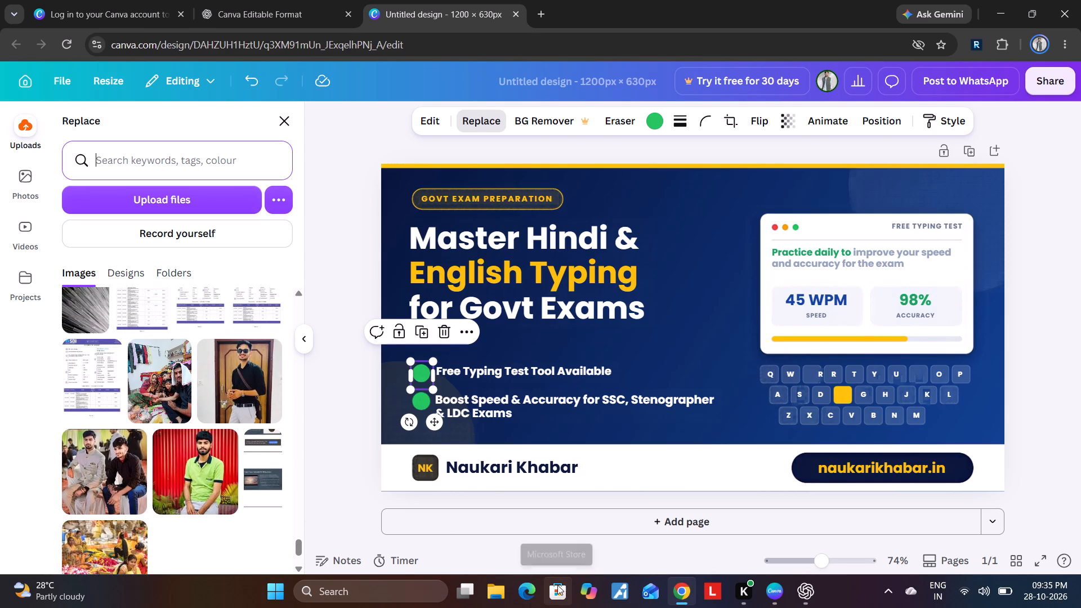
Switch to Microsoft Edge and search the web for TICK MARK images.
left_click(530, 594)
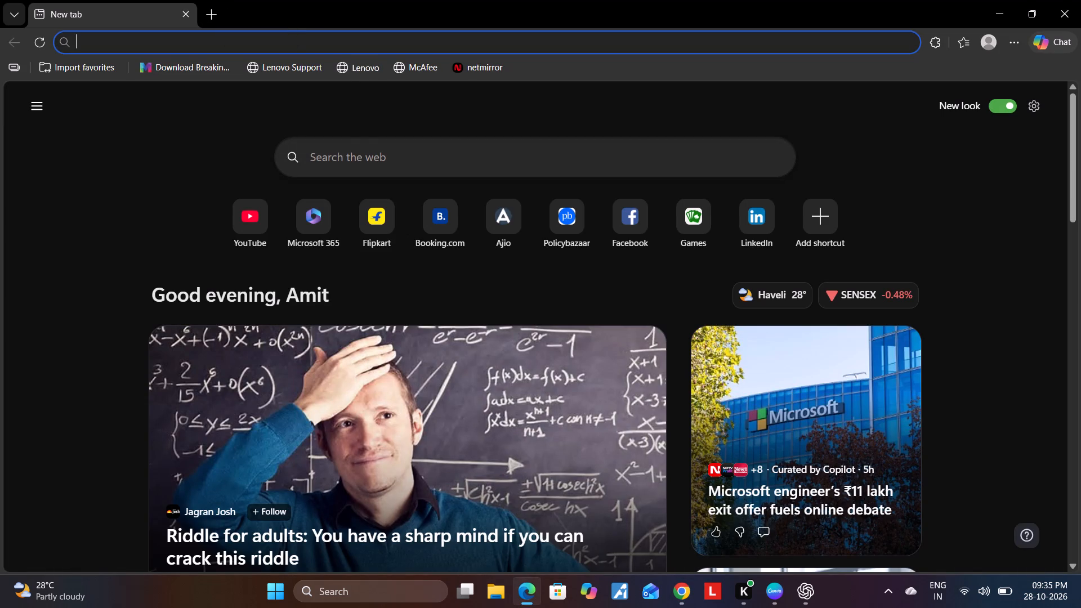
left_click(200, 44)
type("TICK")
key("space")
type("MAE")
key("BackSpace")
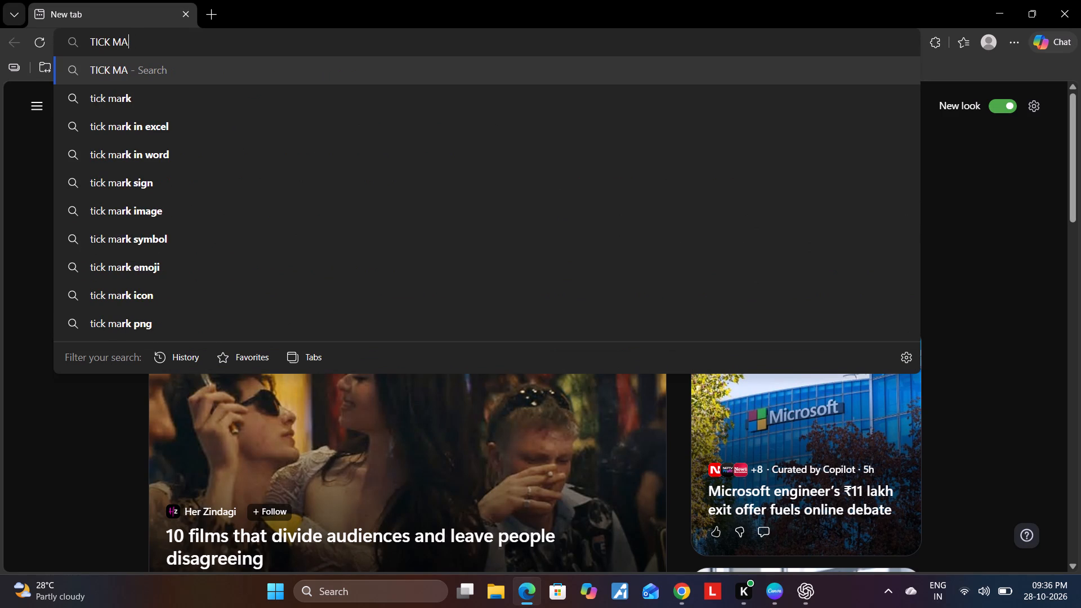
type("RK")
key("Return")
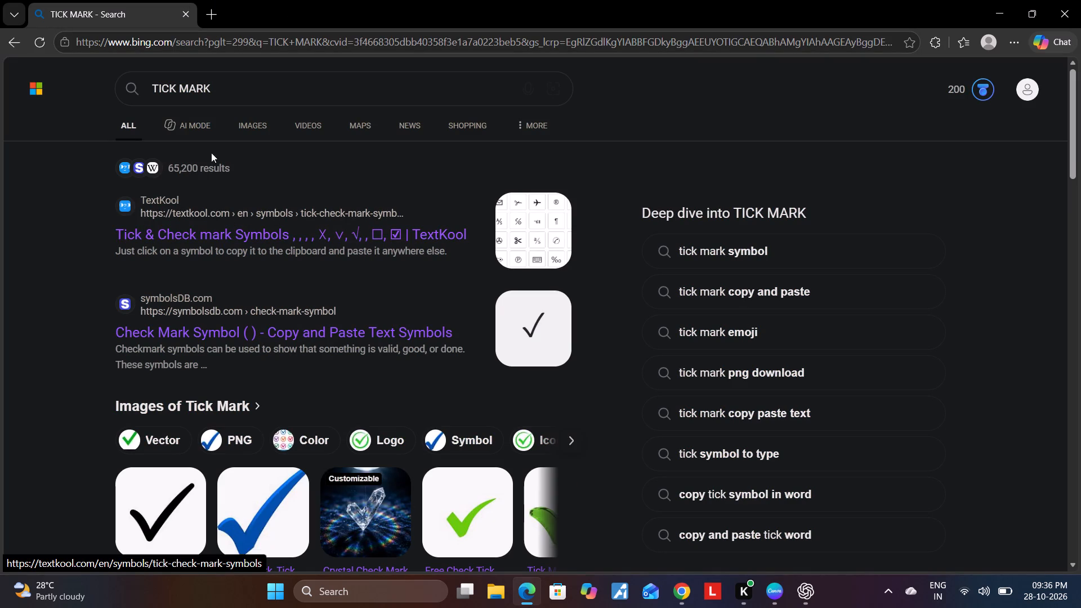
left_click(234, 124)
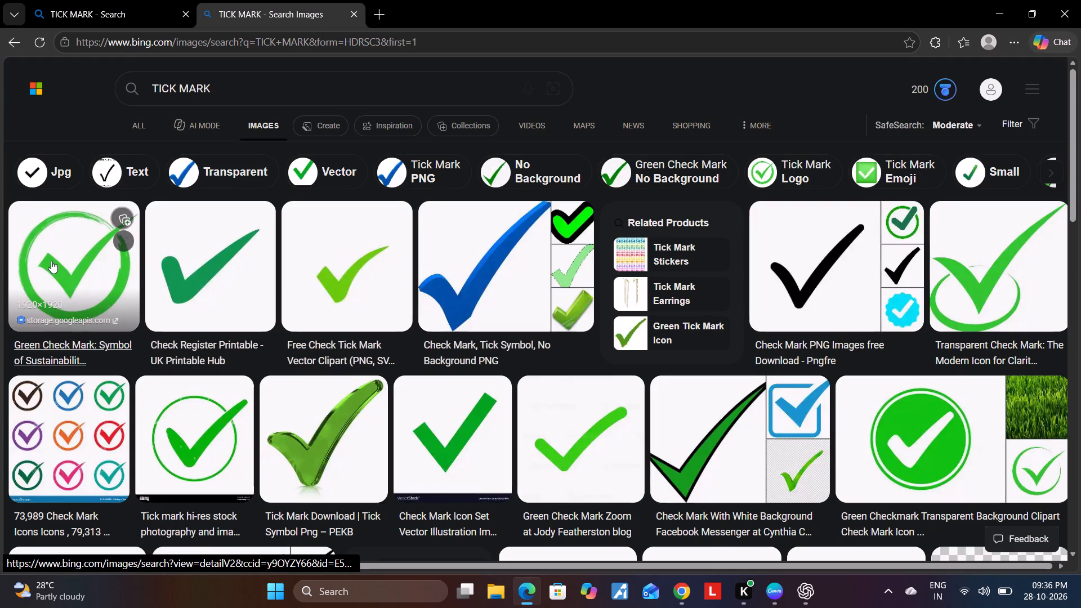
Open the first image result, "Green Check Mark: Symbol of Sustainability and Success", and copy the image.
left_click(51, 261)
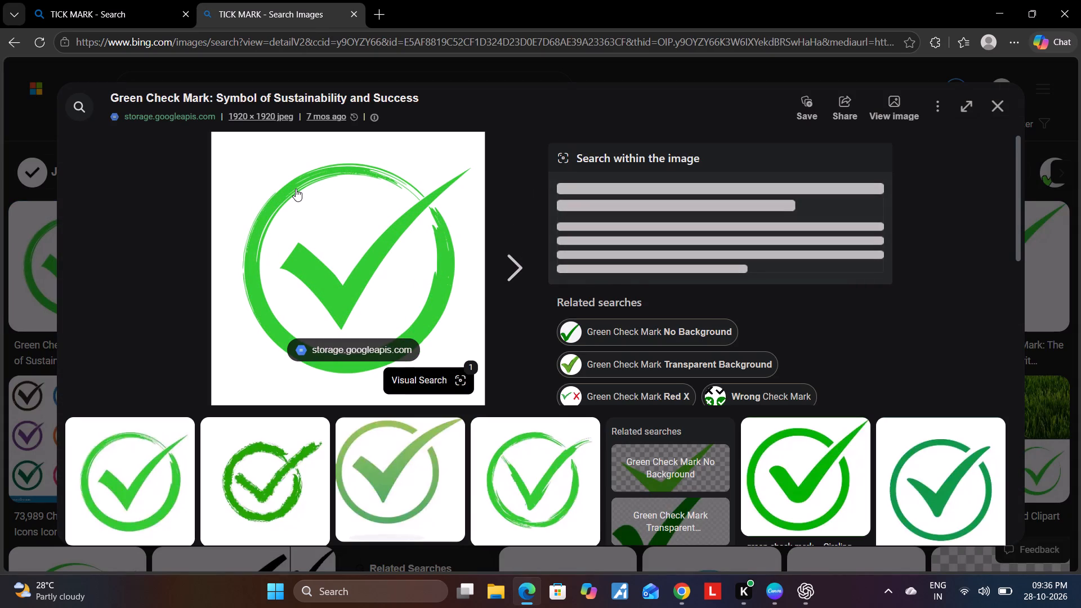
right_click(296, 189)
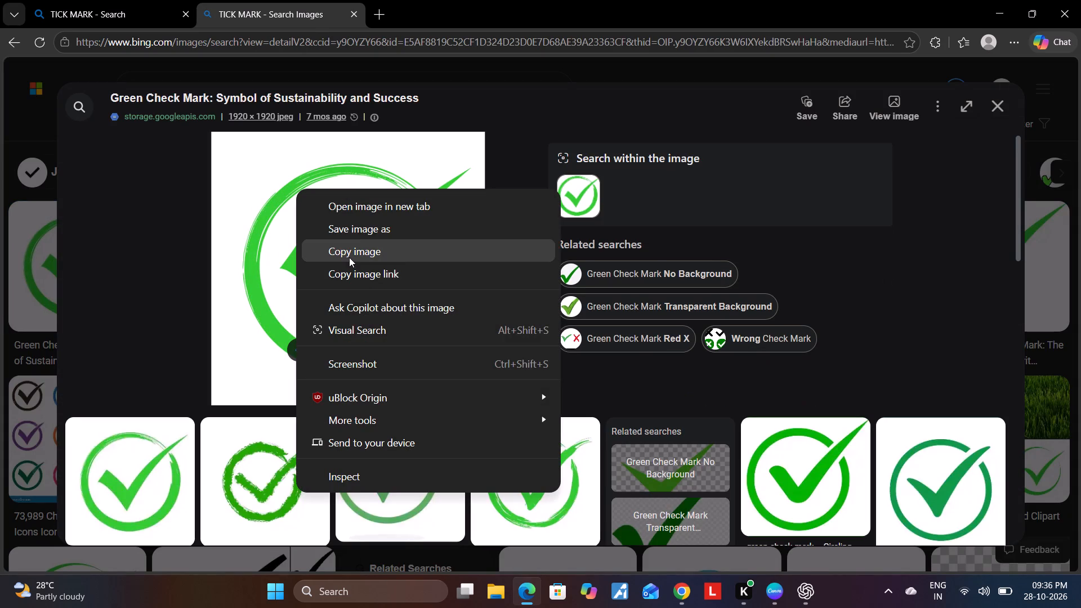
left_click(349, 257)
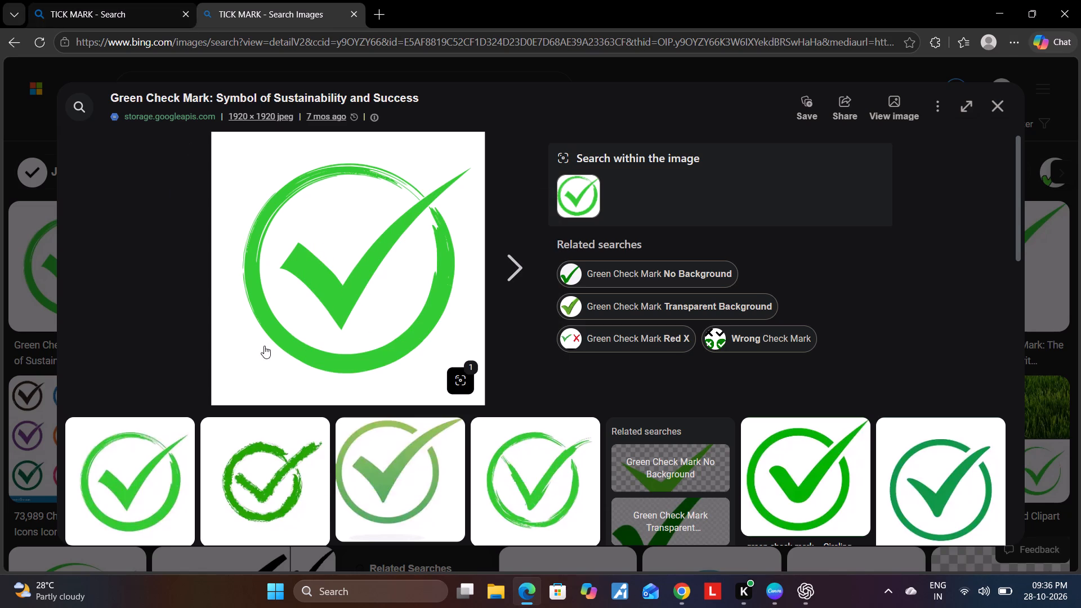
Switch to the banner design in Google Chrome and delete the green bullet beside "Free Typing Test Tool Available".
left_click(789, 602)
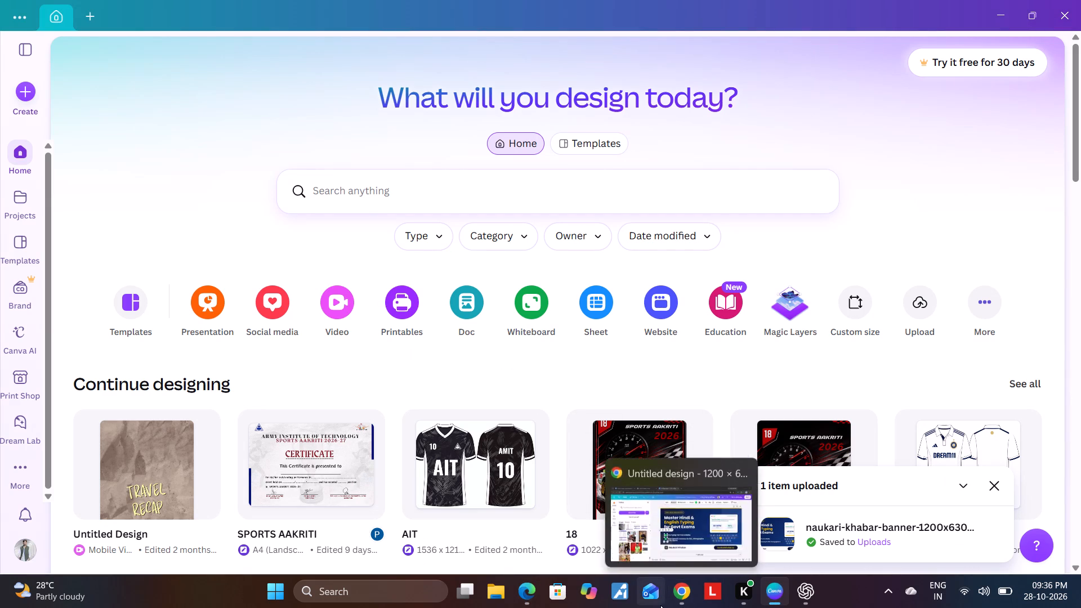
left_click(676, 600)
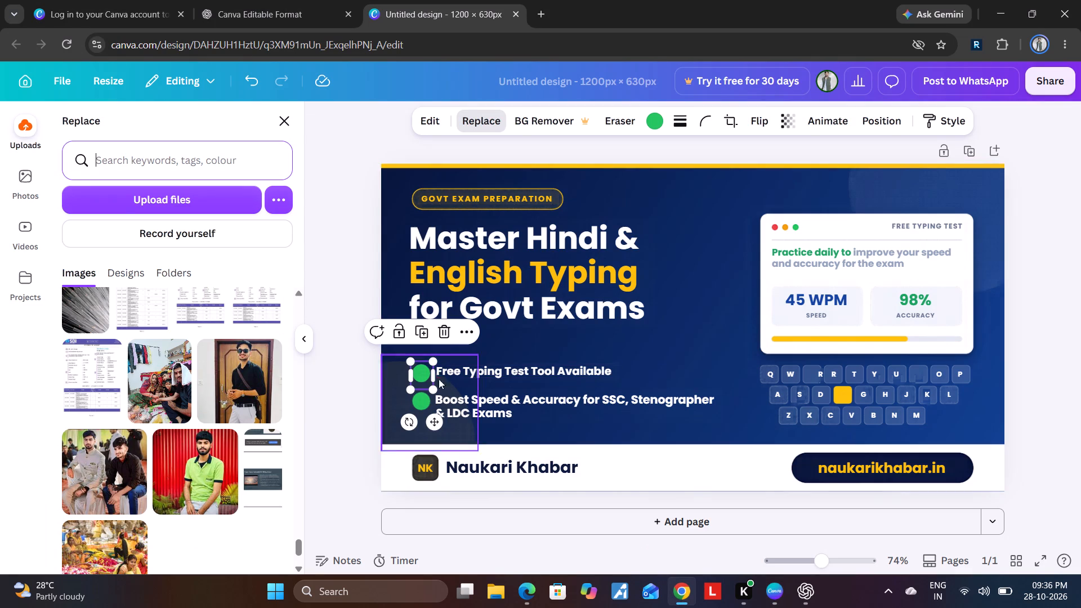
right_click(427, 375)
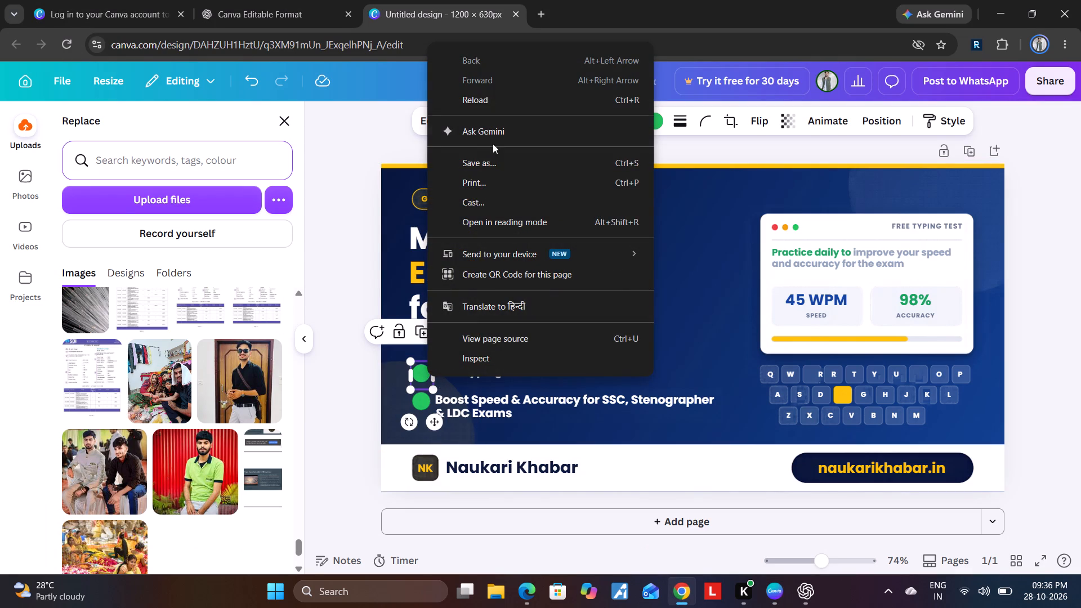
left_click(350, 233)
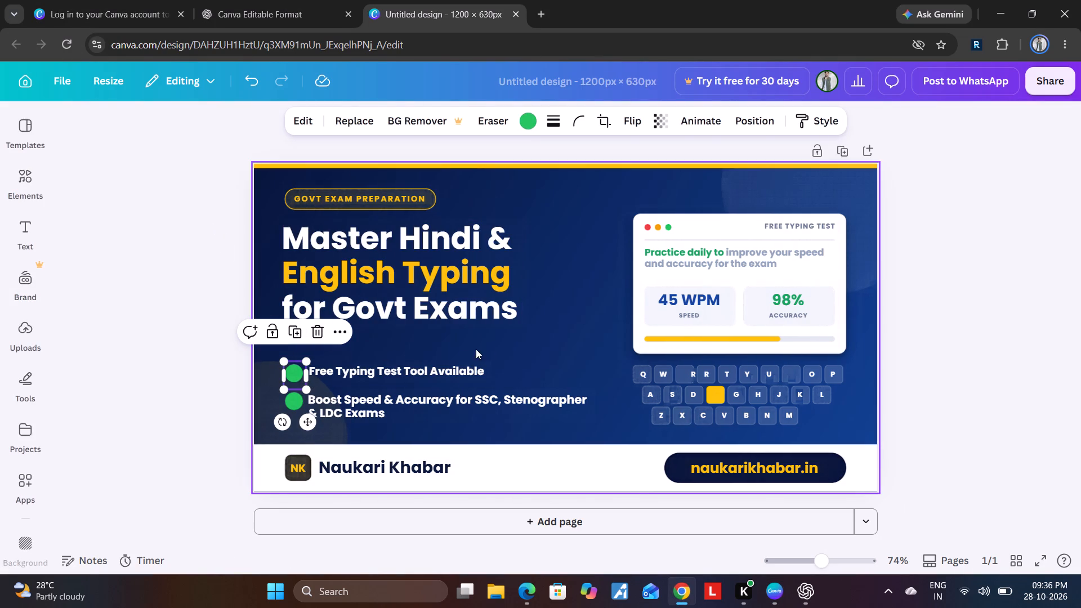
left_click(294, 372)
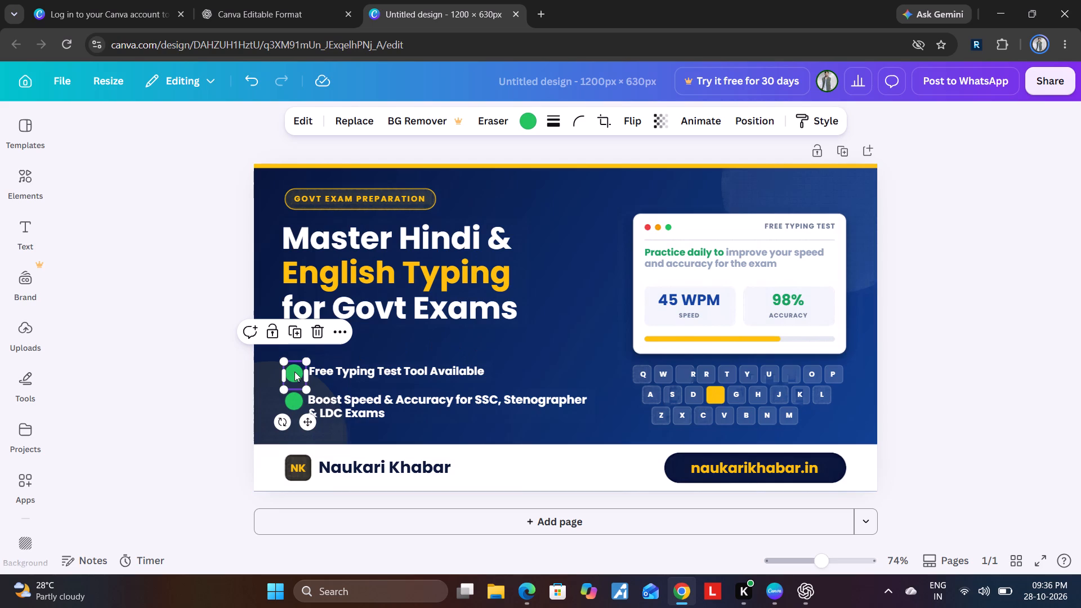
right_click(294, 372)
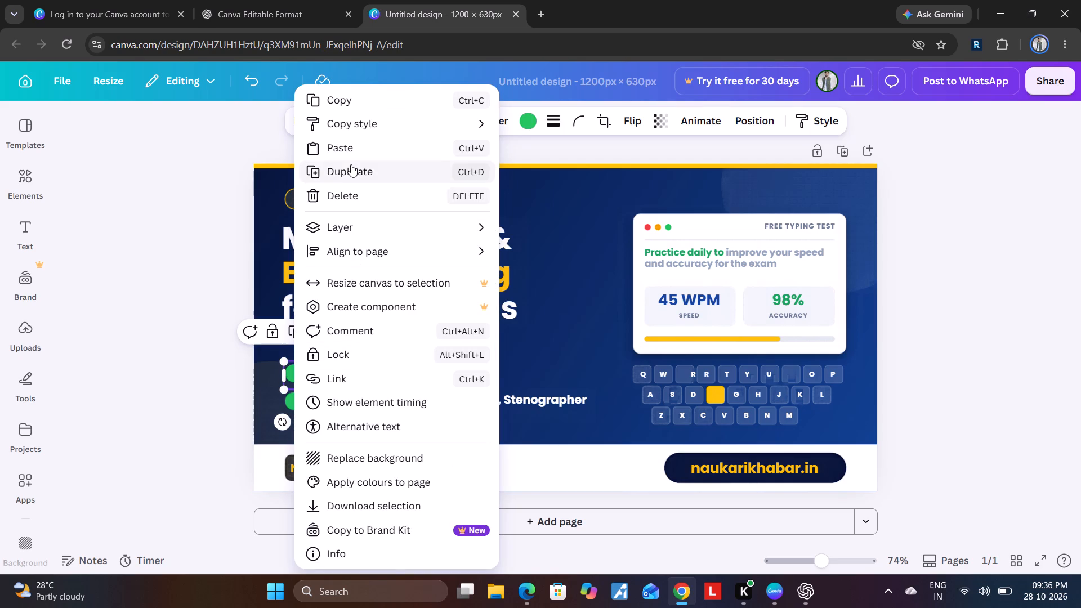
left_click(343, 195)
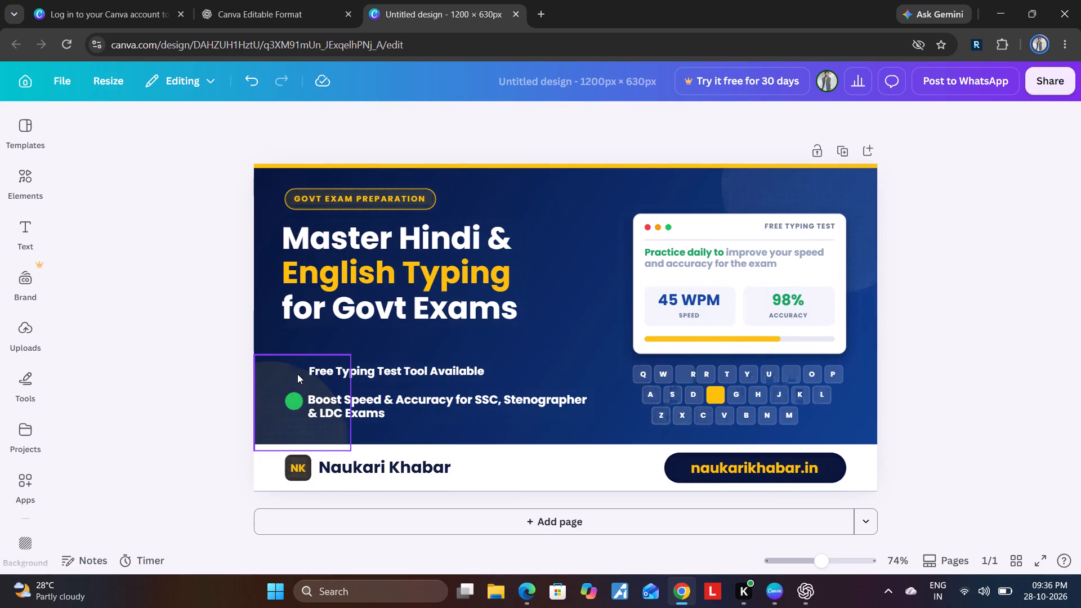
Paste the copied green check mark image into the banner, allowing clipboard access.
right_click(297, 374)
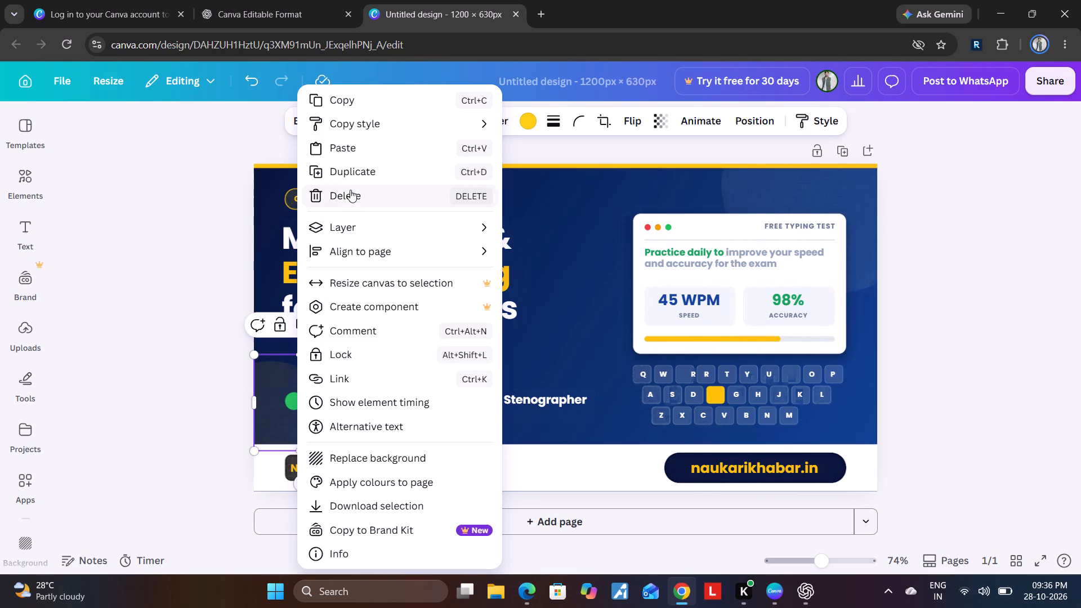
left_click(358, 145)
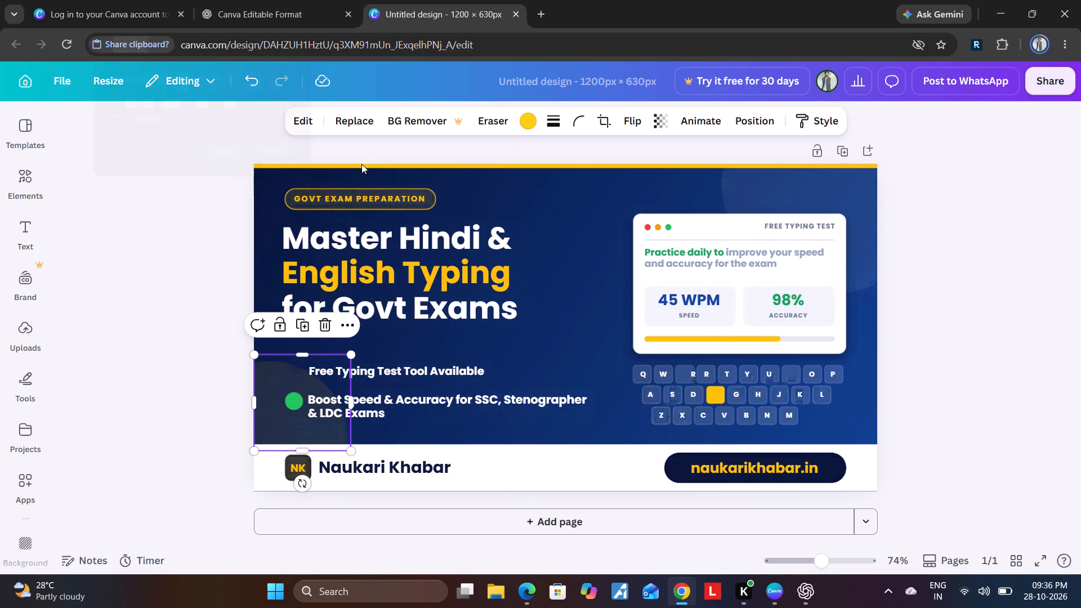
left_click(237, 158)
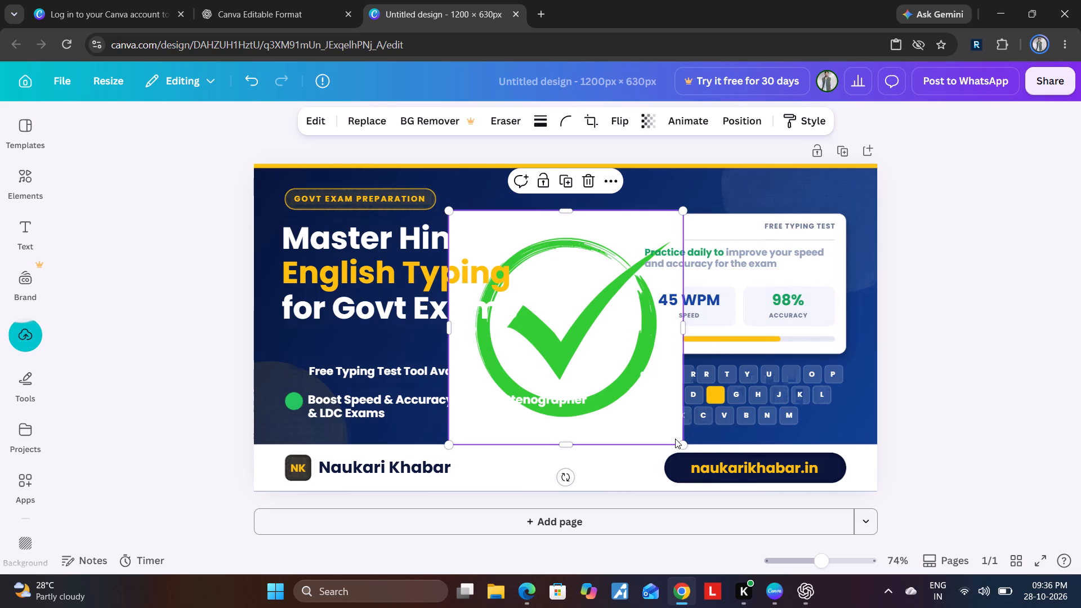
Shrink the check mark image to about 46 px square and place it just before "Free Typing Test Tool Available".
left_click_drag(684, 442, 543, 293)
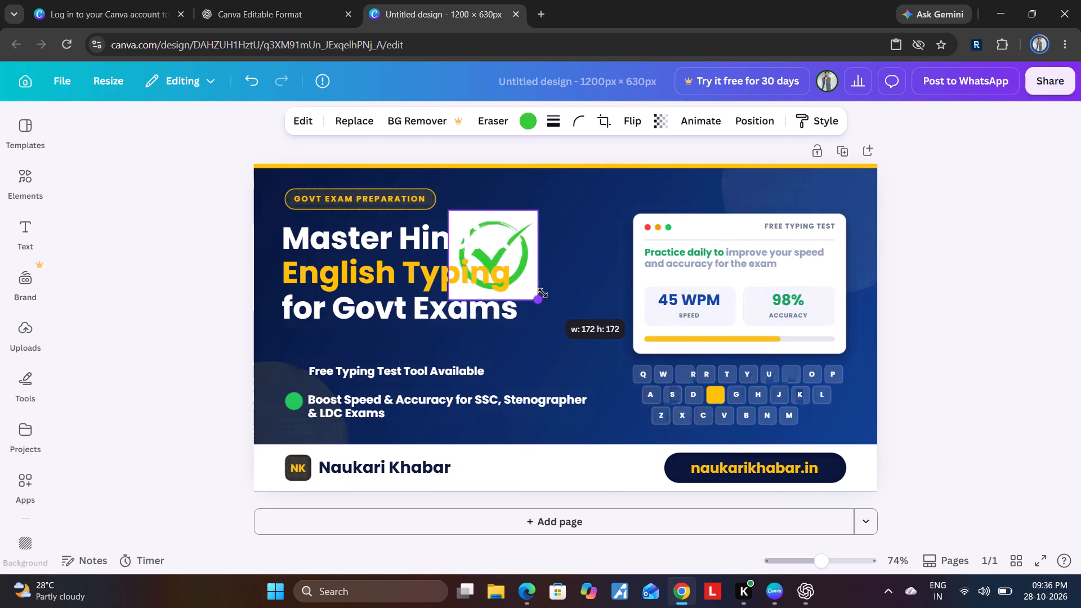
left_click_drag(543, 293, 522, 274)
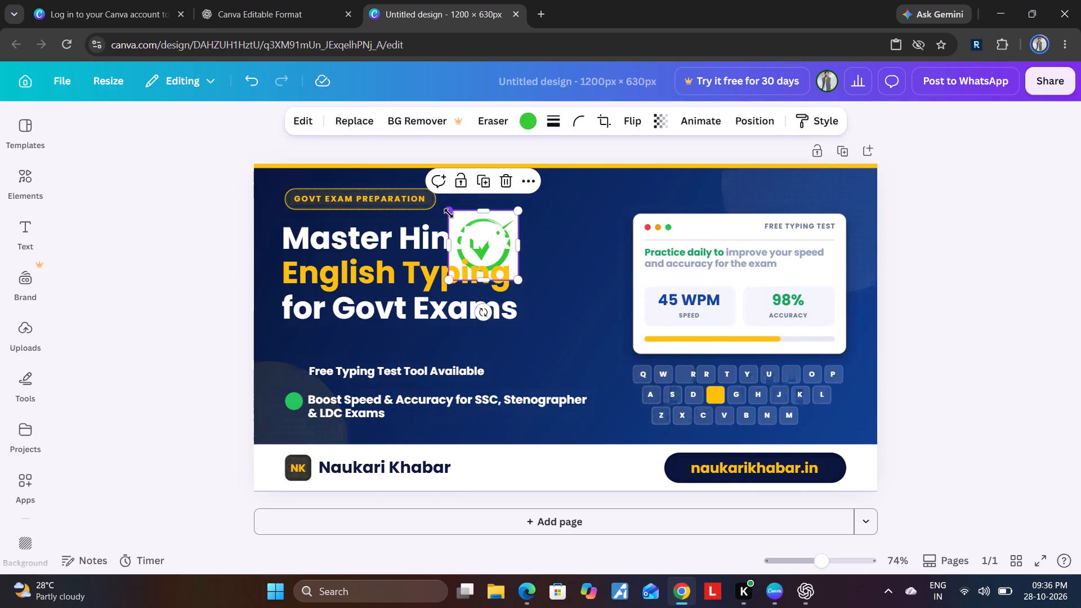
left_click_drag(449, 213, 489, 245)
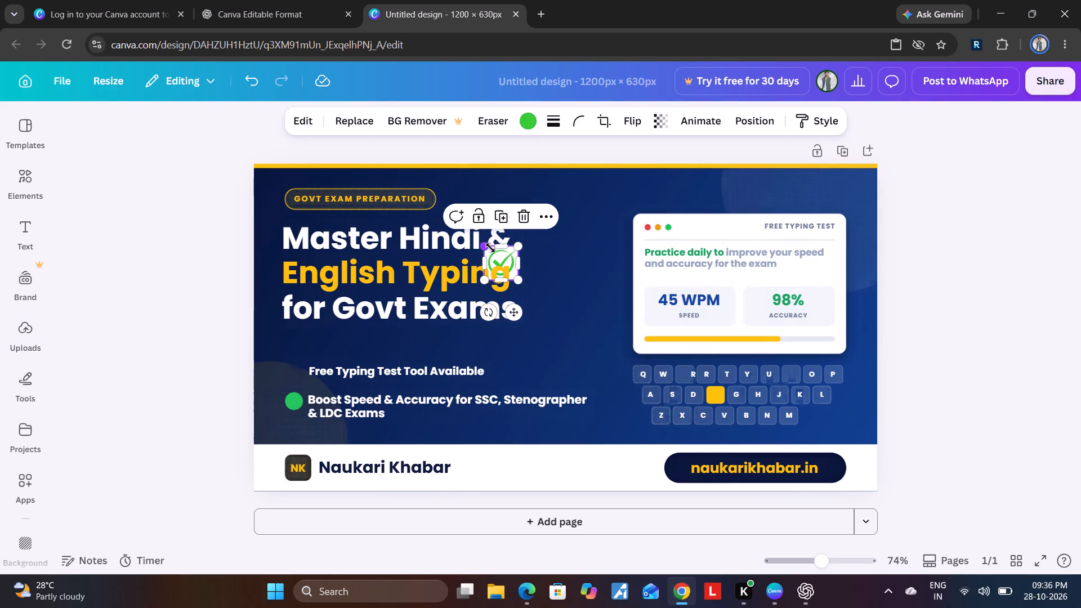
left_click_drag(501, 256, 502, 257)
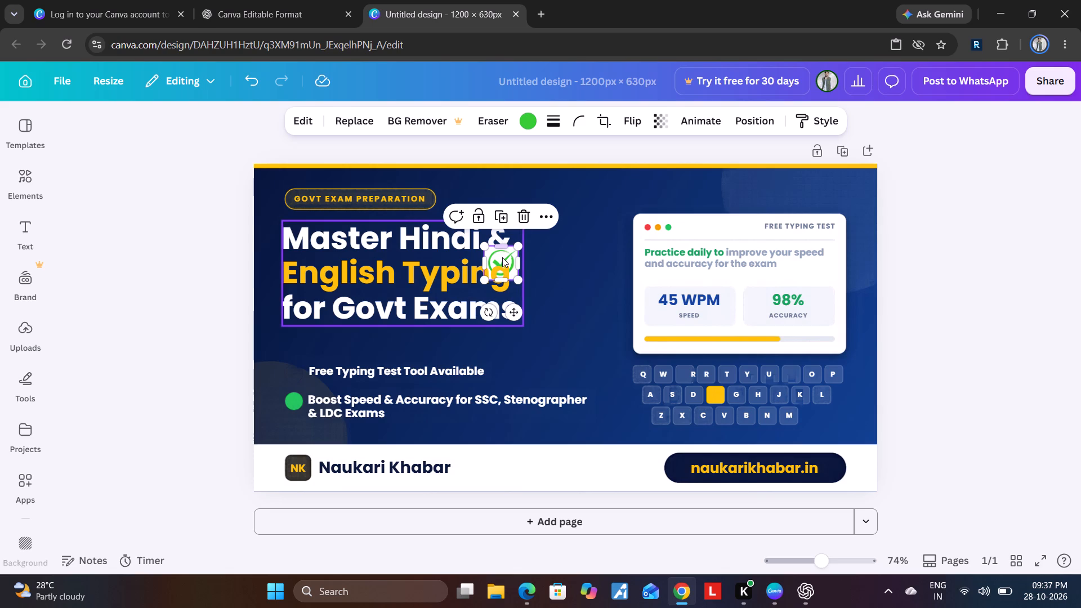
left_click_drag(502, 257, 289, 366)
left_click_drag(308, 388, 297, 379)
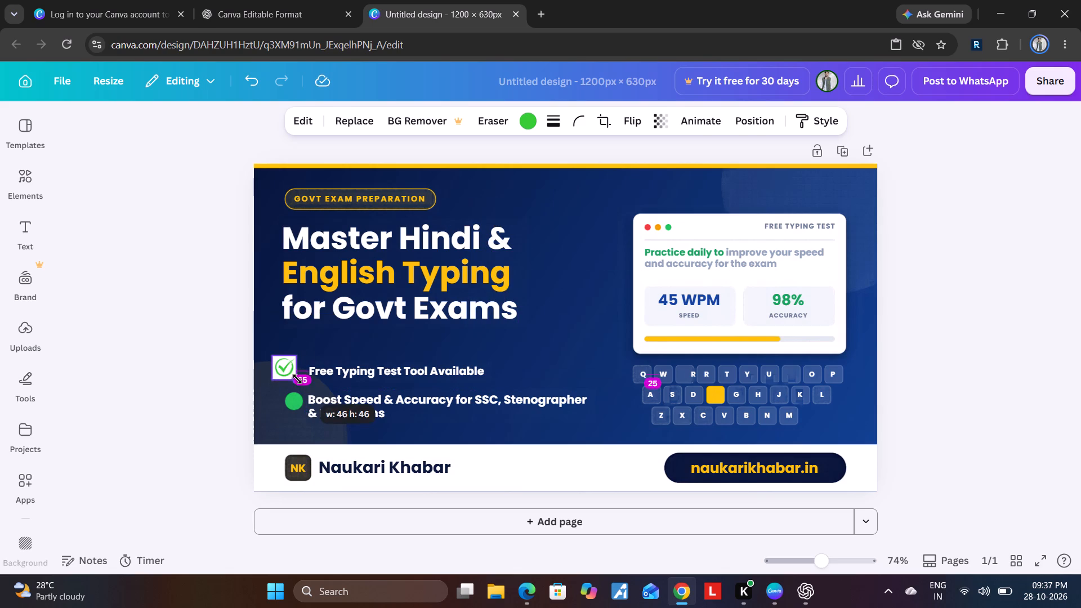
left_click_drag(297, 379, 297, 378)
left_click_drag(281, 368, 281, 369)
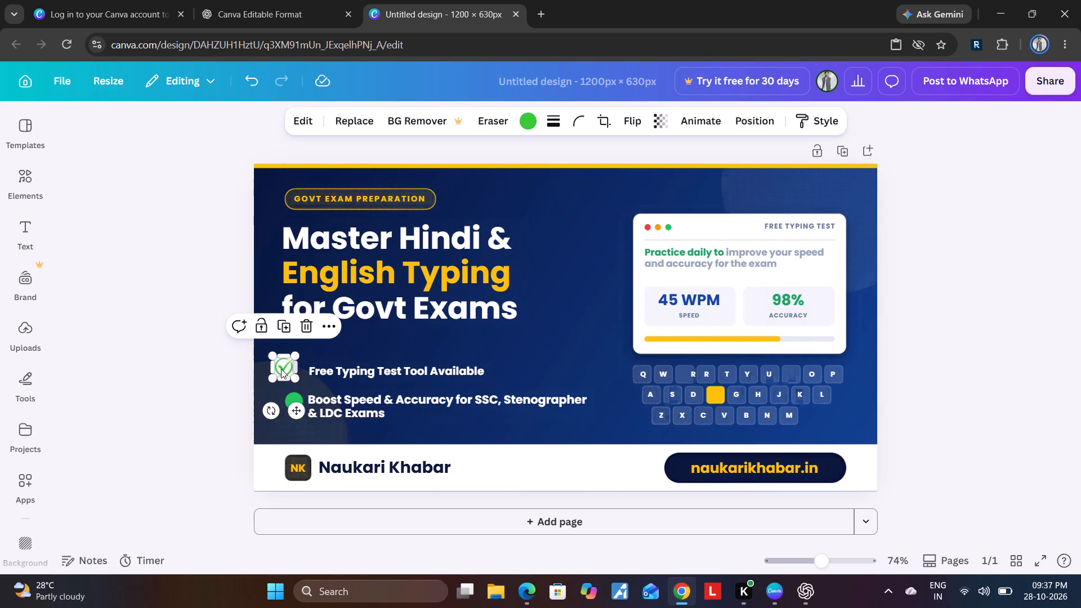
left_click_drag(281, 369, 291, 375)
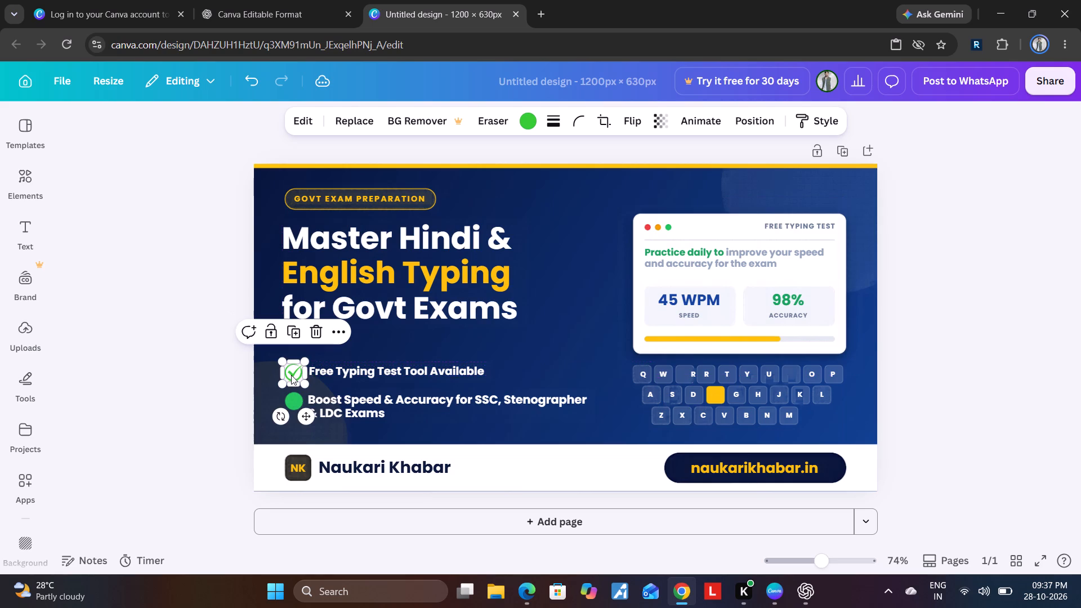
left_click(382, 337)
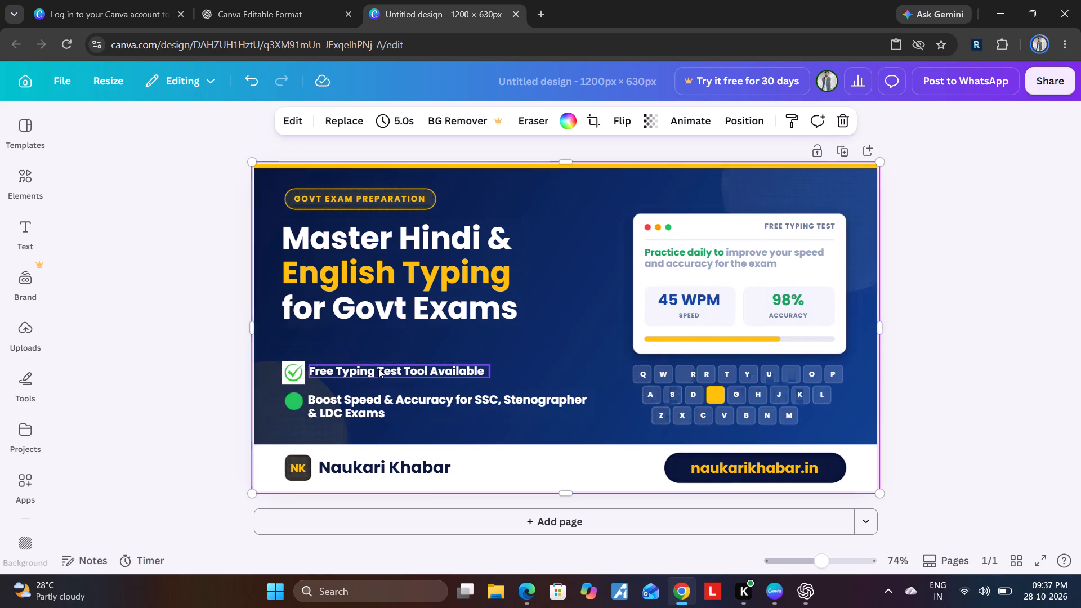
Make the check mark image slightly smaller and realign it with the "Free Typing Test Tool Available" line.
left_click(293, 399)
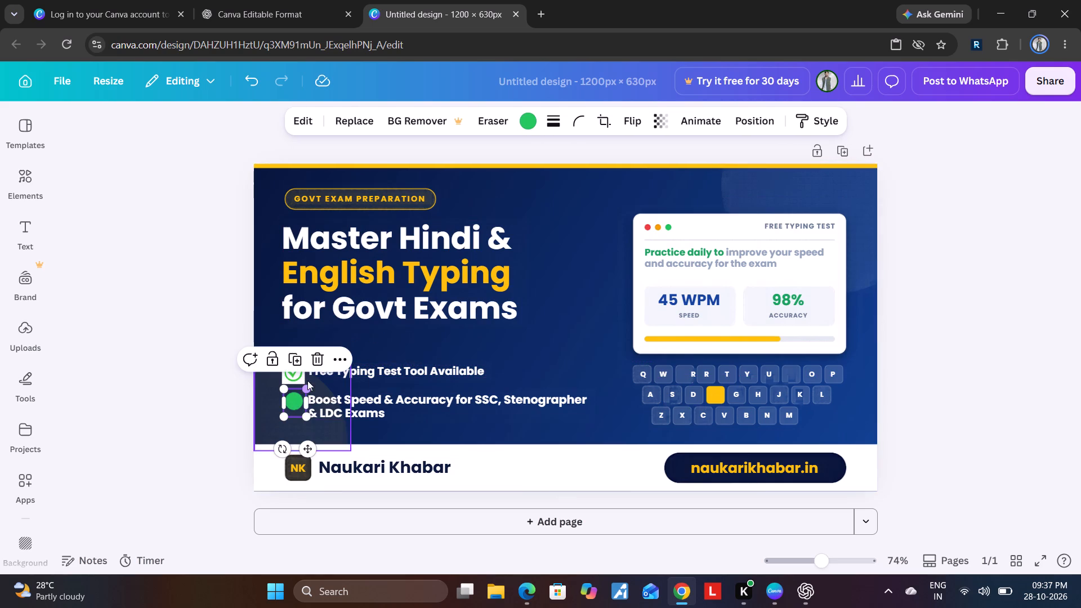
left_click(387, 338)
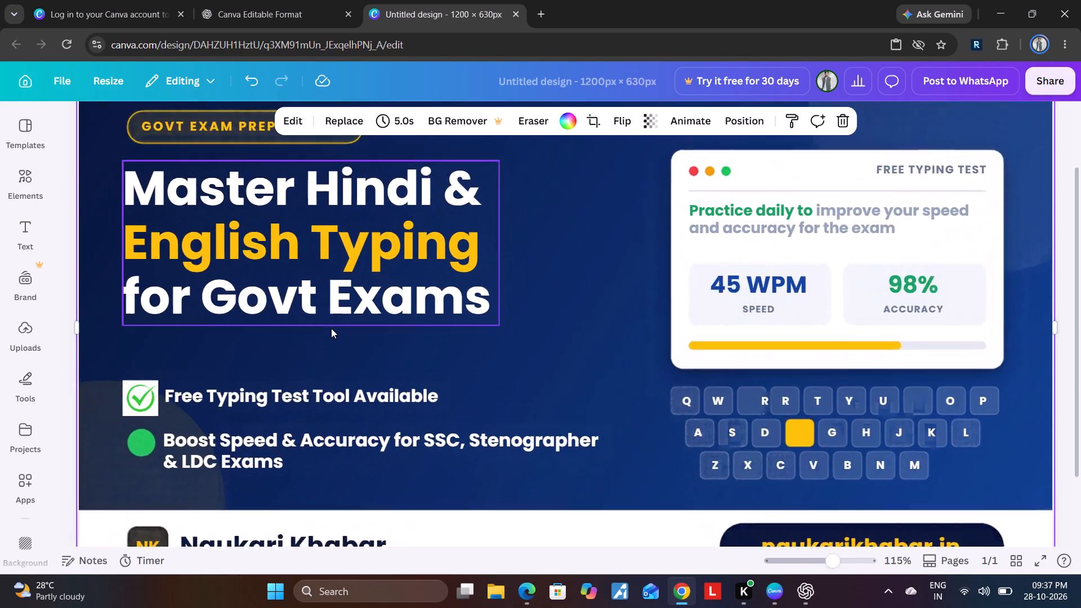
scroll(226, 347, "right", 3)
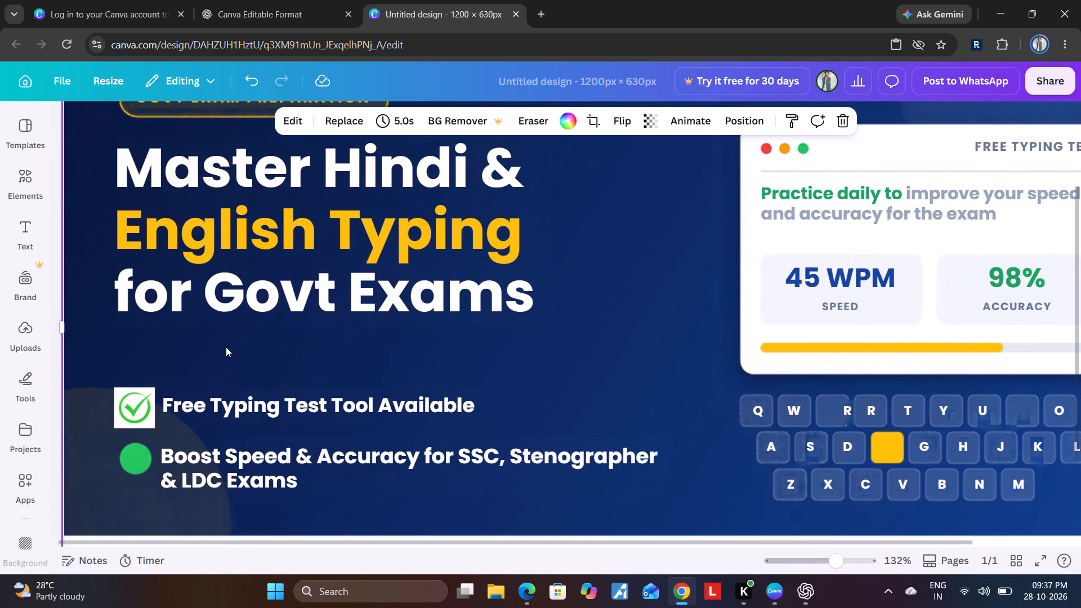
left_click(136, 395)
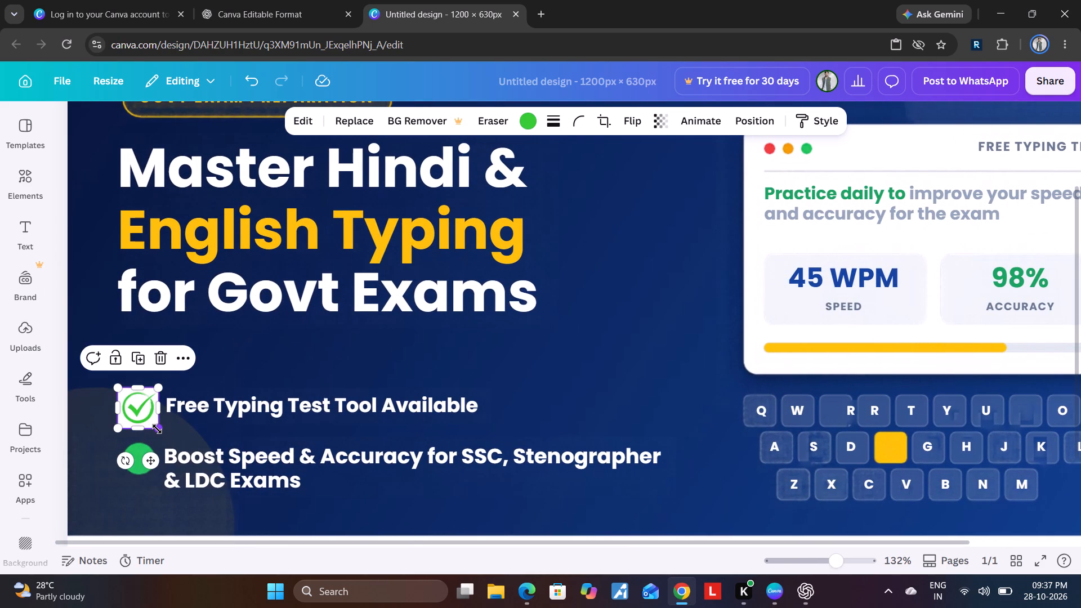
left_click_drag(157, 429, 153, 421)
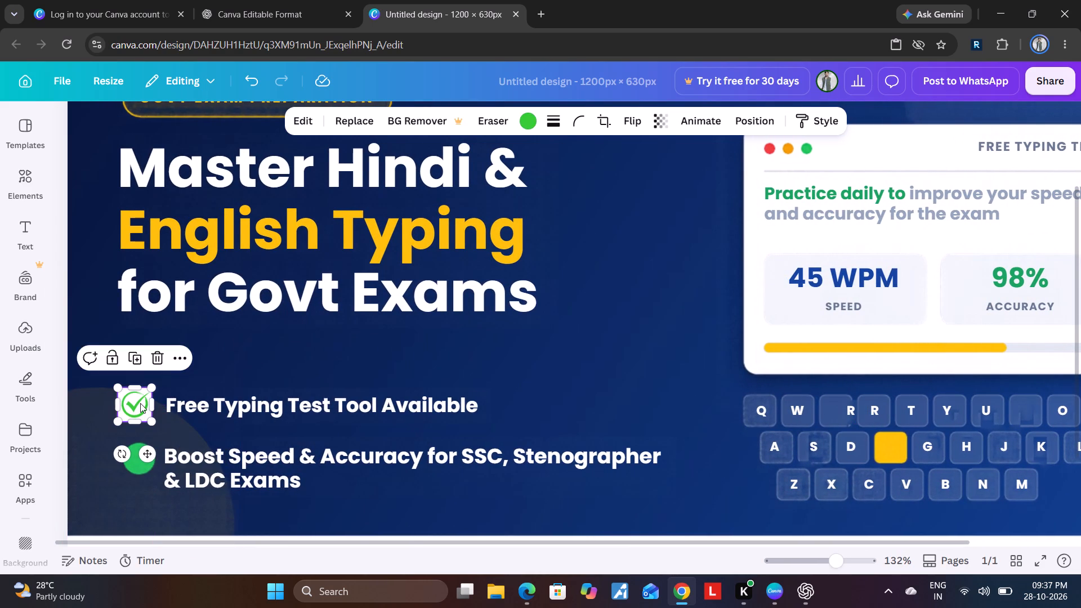
left_click_drag(132, 405, 139, 409)
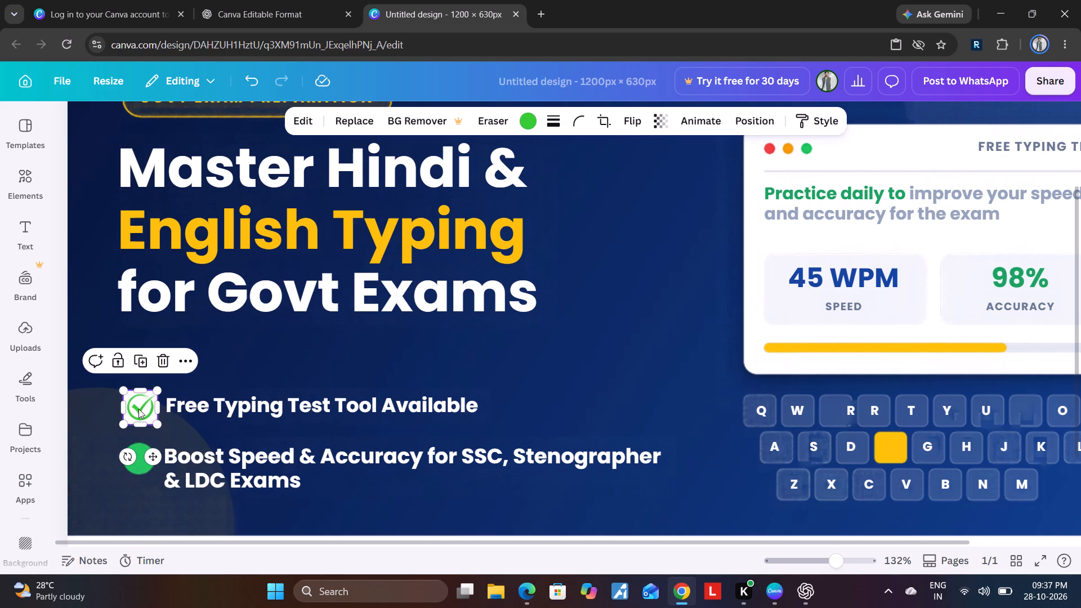
left_click(264, 356)
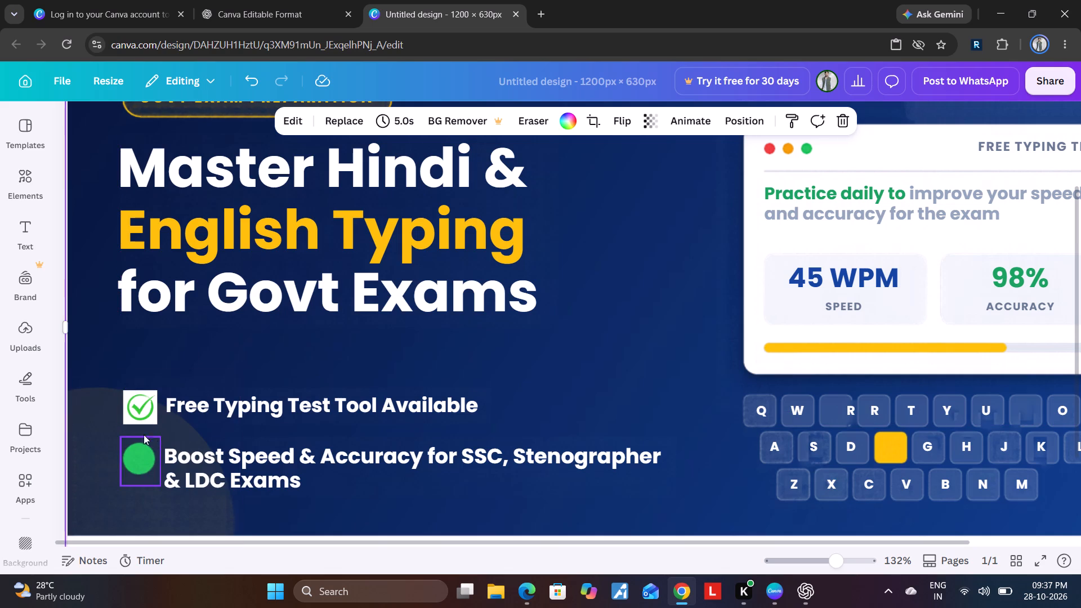
Copy the check mark image beside "Free Typing Test Tool Available".
left_click(139, 412)
right_click(139, 412)
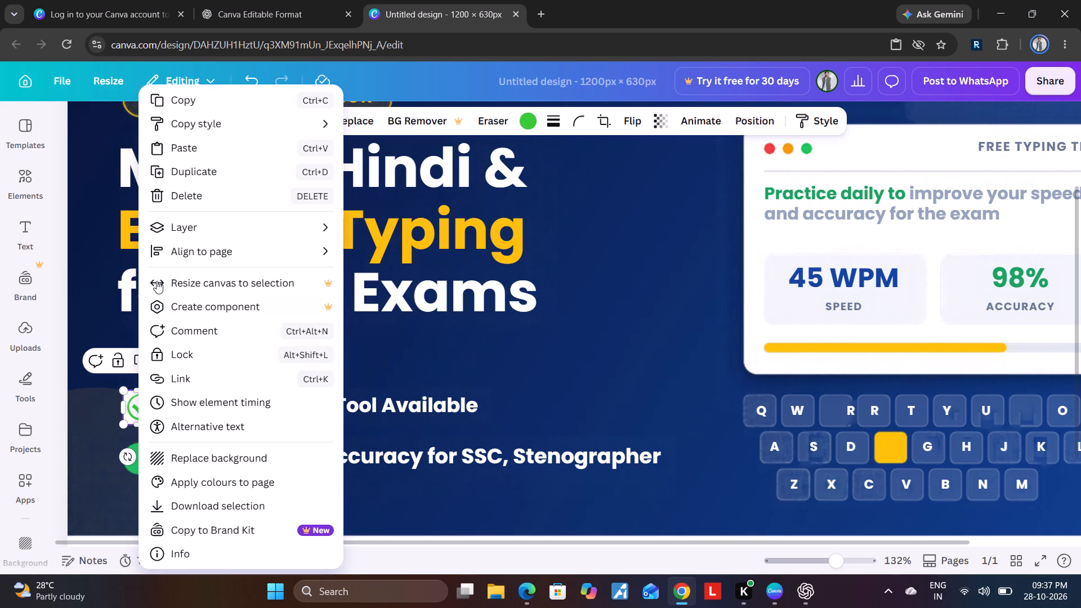
left_click(199, 103)
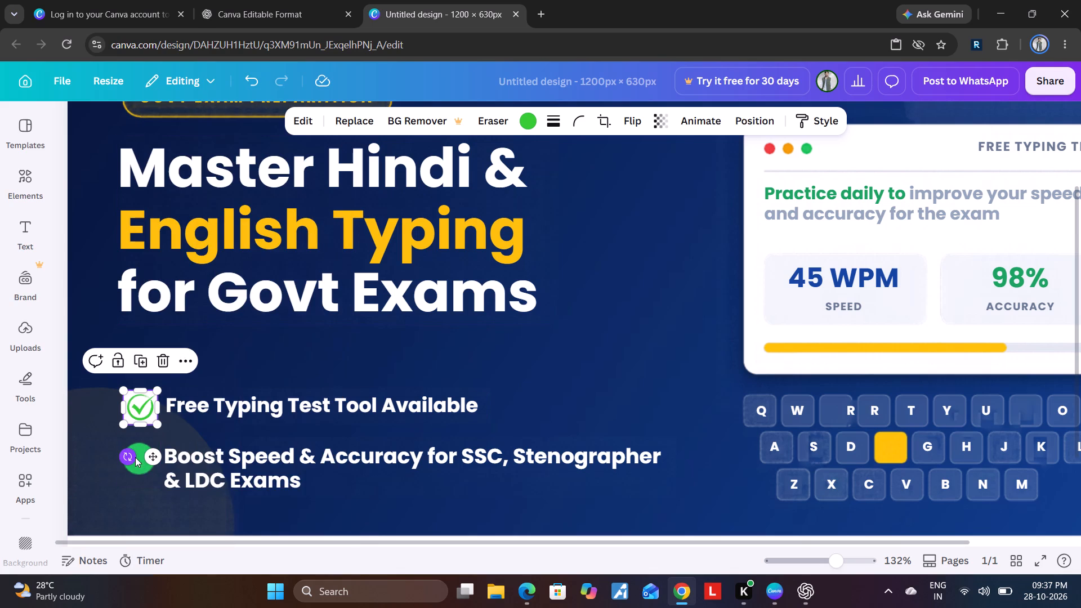
Delete the green bullet beside "Boost Speed & Accuracy for SSC, Stenographer & LDC Exams".
left_click(137, 463)
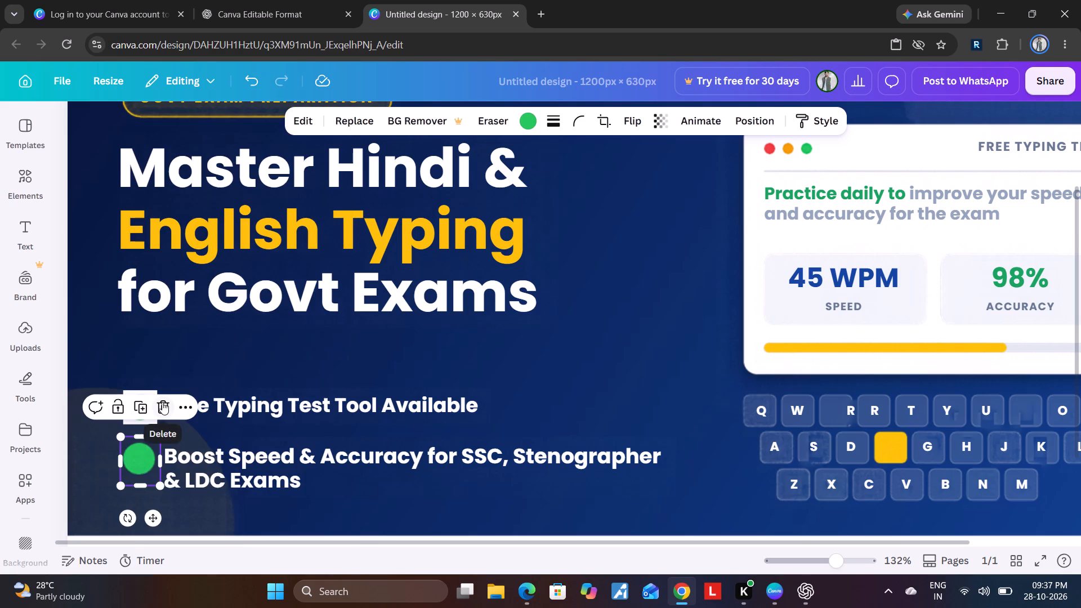
left_click(162, 402)
Paste the copied check mark and align it below the first one, beside "Boost Speed & Accuracy for SSC, Stenographer & LDC Exams".
left_click(136, 467)
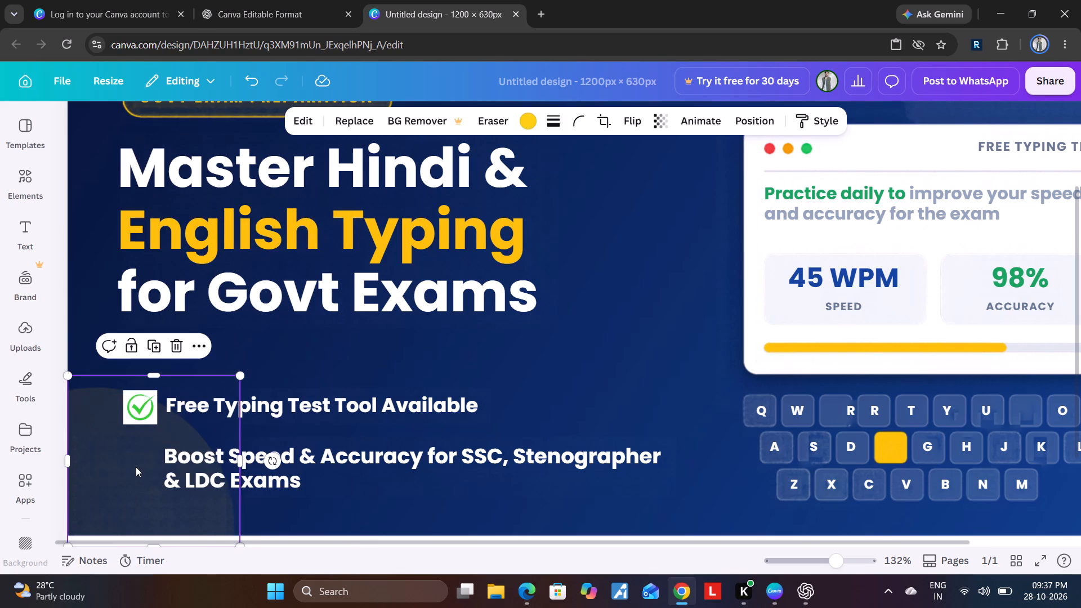
right_click(136, 467)
left_click(197, 140)
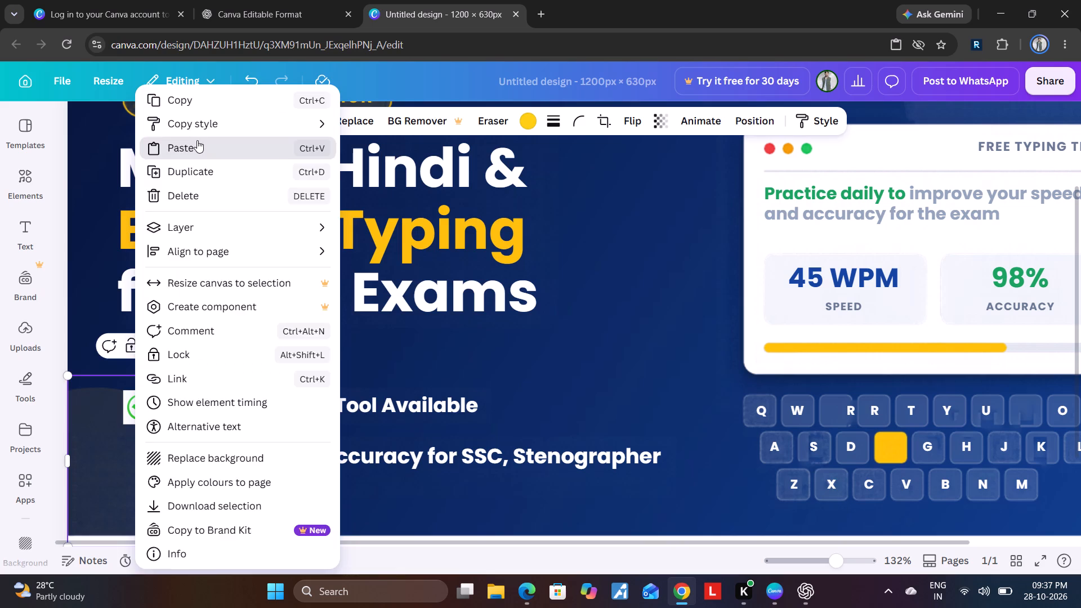
left_click_drag(148, 423, 133, 471)
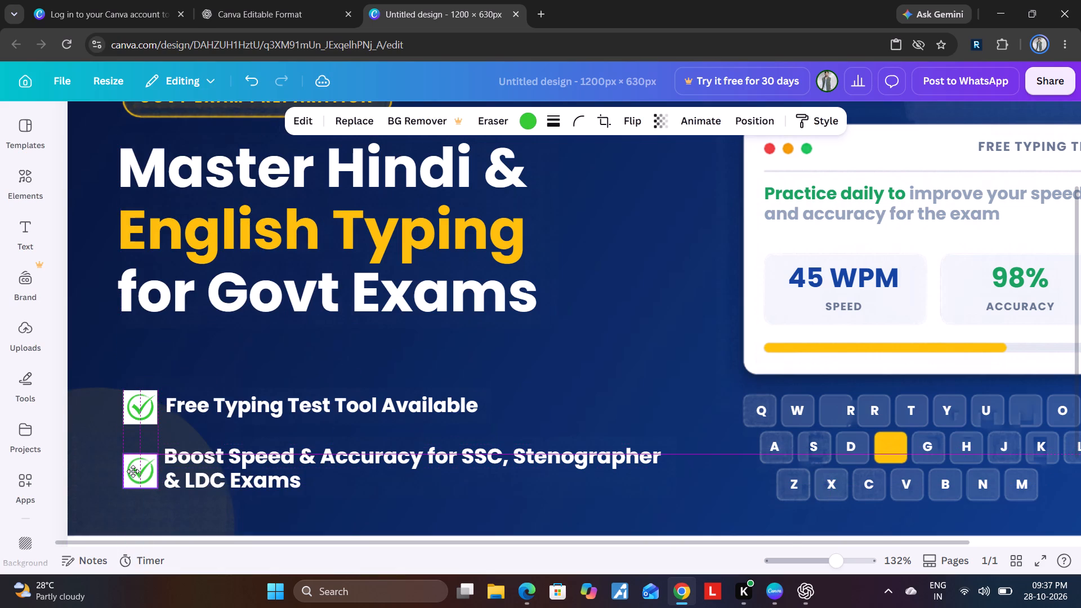
left_click_drag(133, 471, 135, 466)
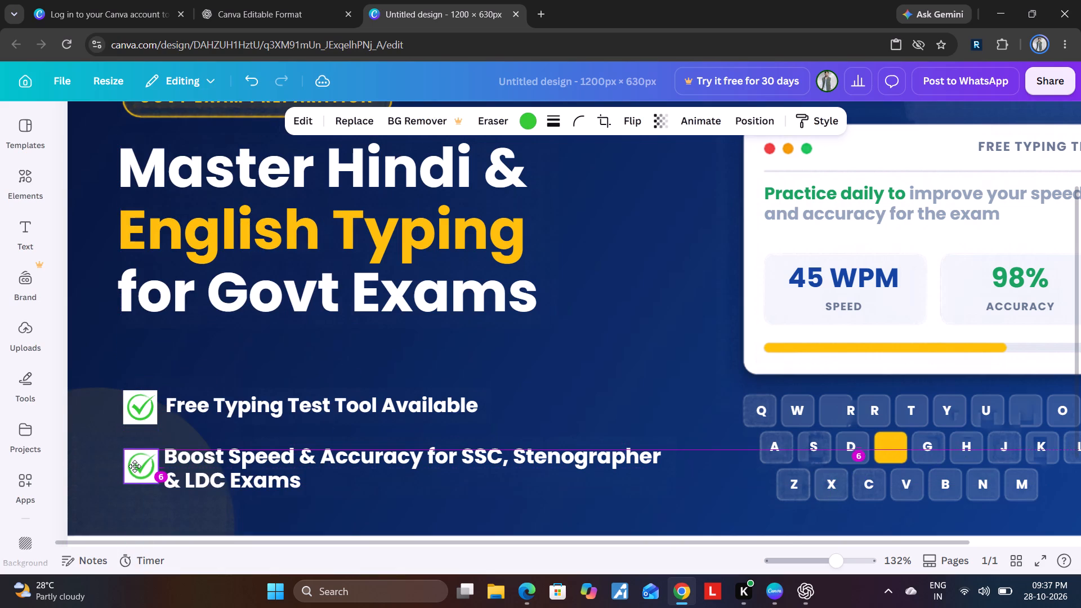
left_click_drag(135, 466, 133, 467)
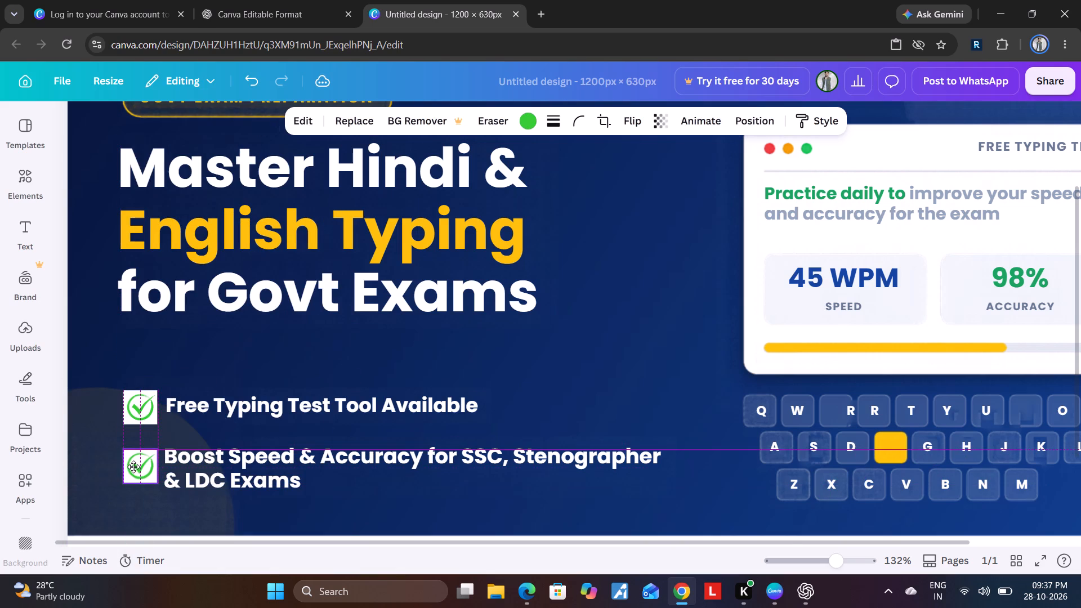
left_click_drag(133, 467, 134, 467)
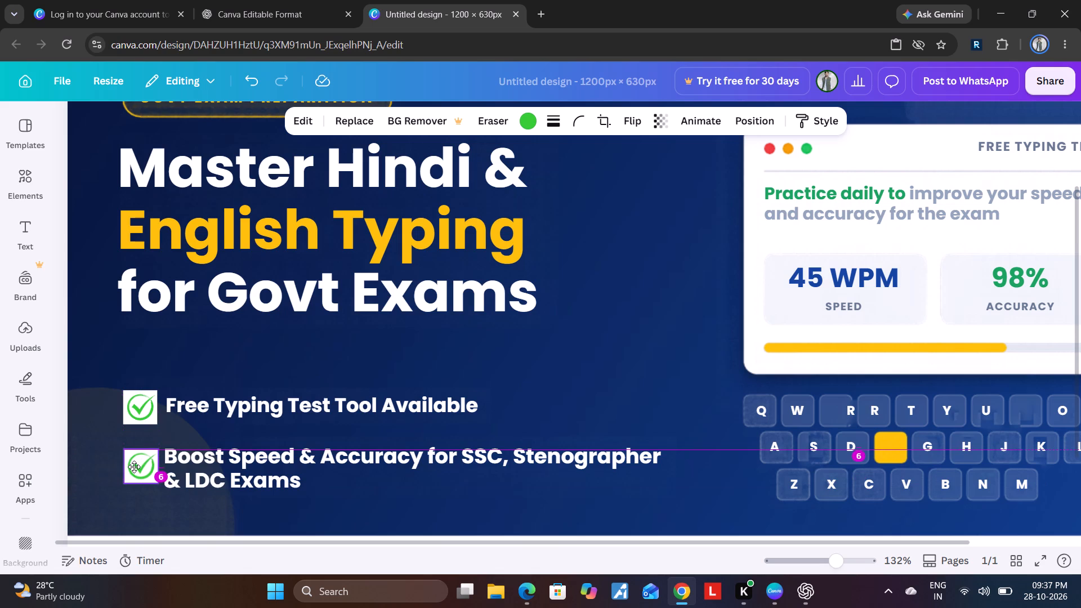
left_click_drag(134, 467, 133, 467)
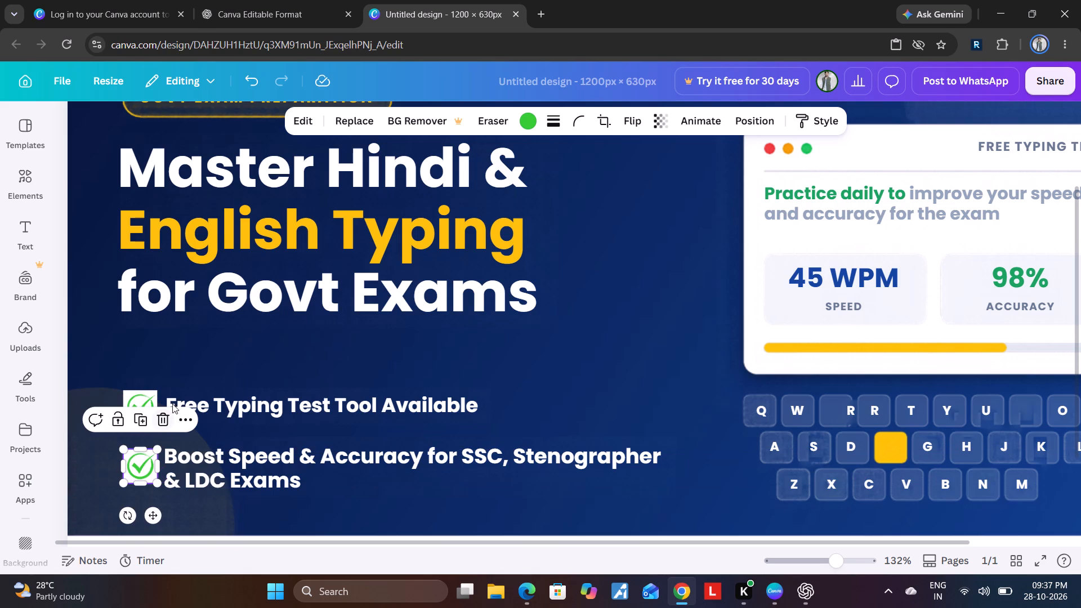
Widen the yellow-outlined badge around "GOVT EXAM PREPARATION" so it extends farther past the end of the text.
left_click(187, 370)
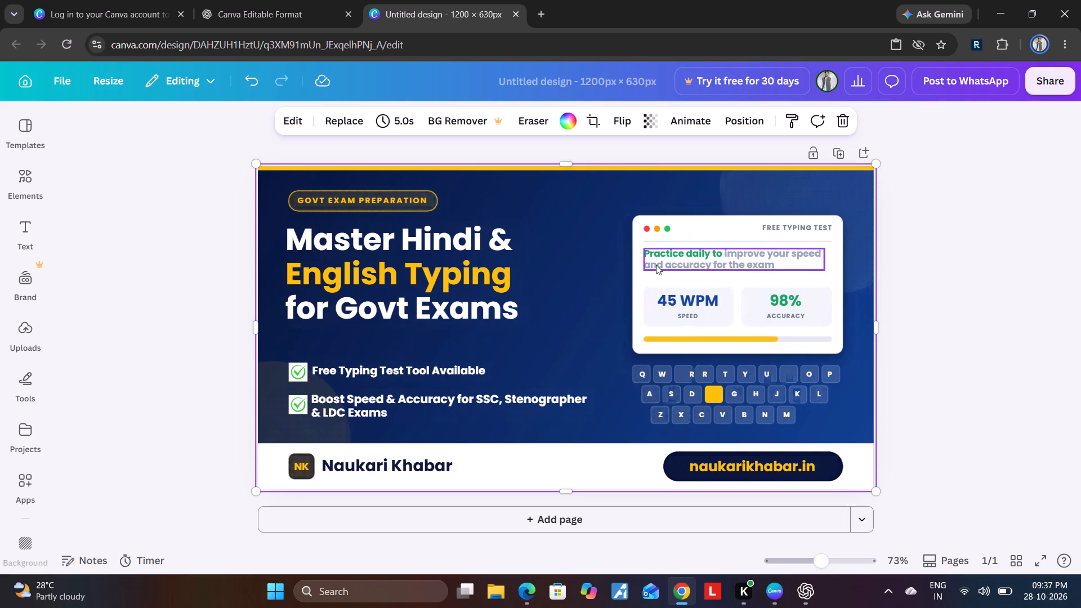
left_click(417, 206)
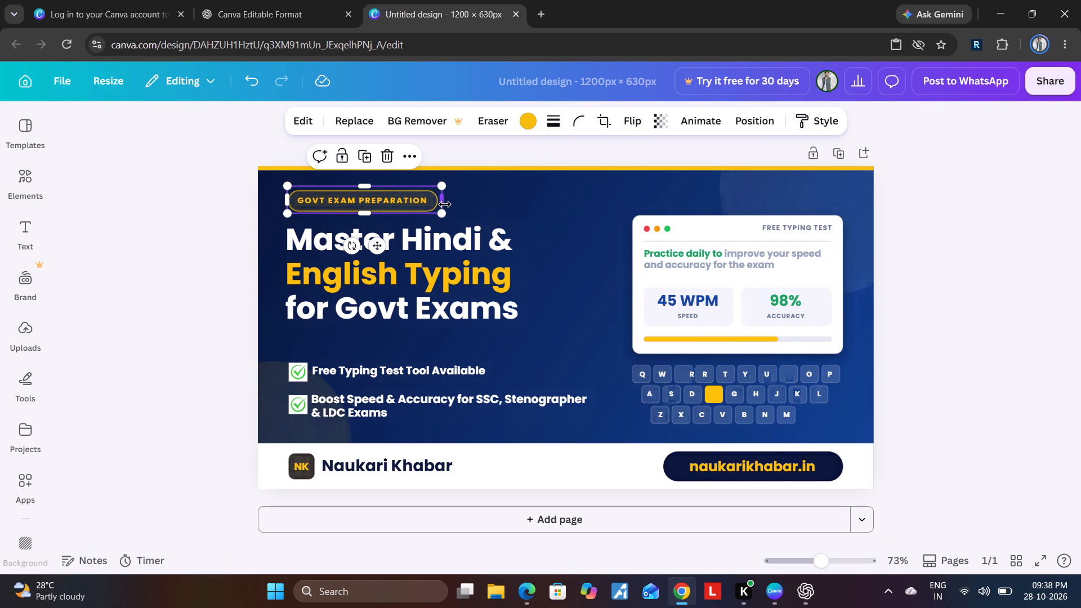
left_click_drag(445, 204, 466, 200)
Widen the "GOVT EXAM PREPARATION" text box so its text sits centred inside the badge.
left_click(405, 204)
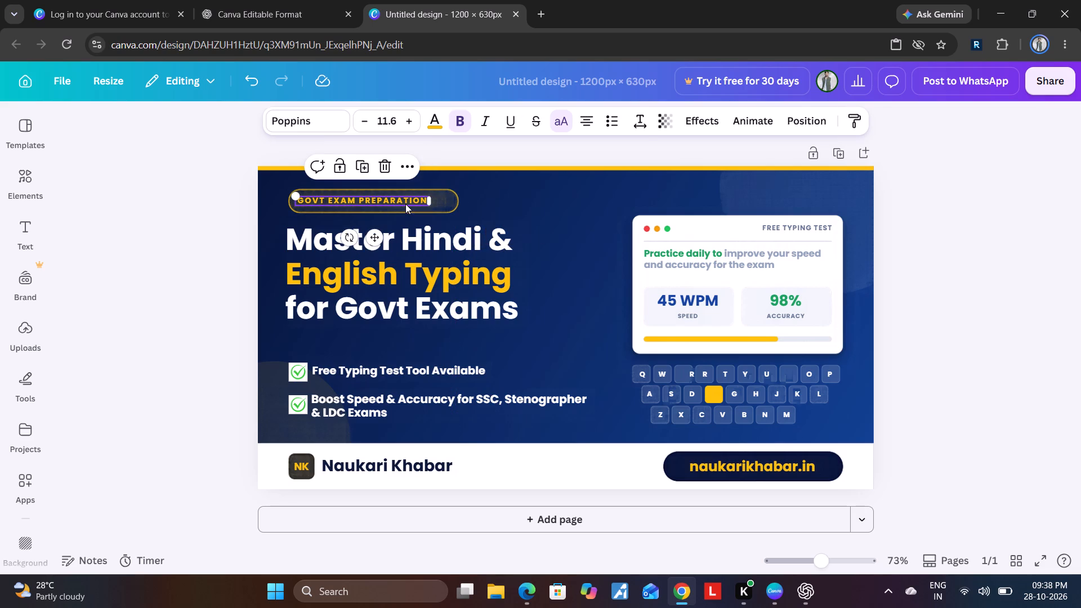
left_click_drag(431, 196, 441, 196)
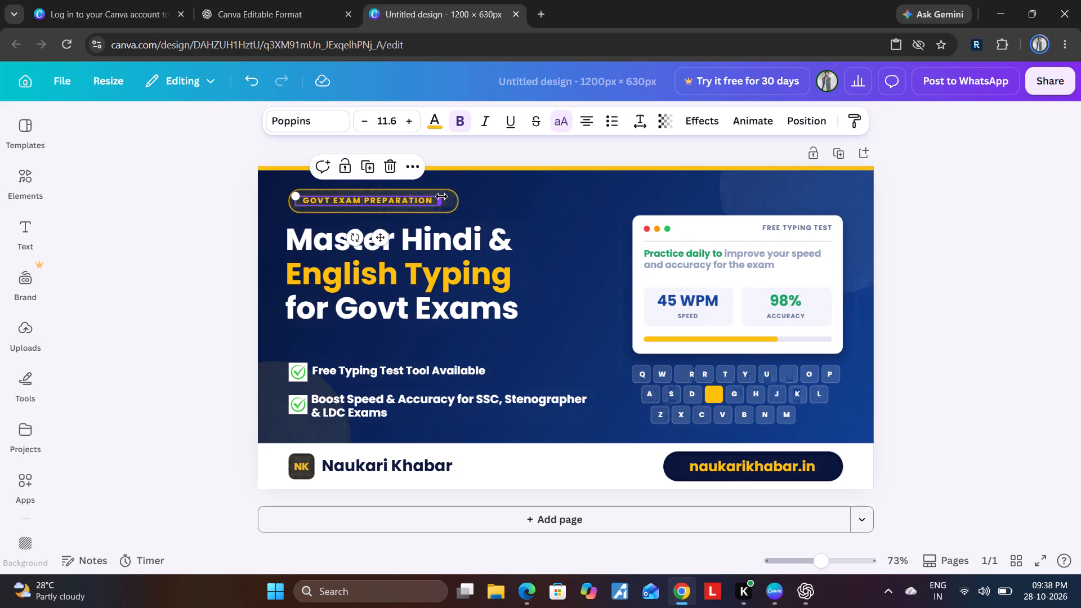
left_click(440, 196)
left_click(480, 197)
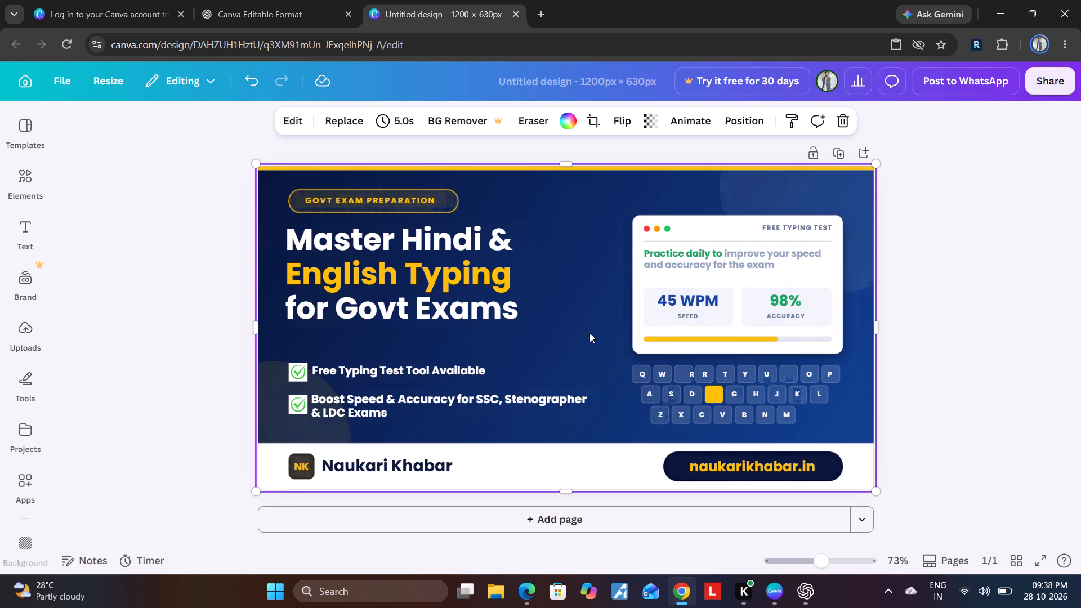
Enlarge the "naukarikhabar.in" text to size 21.5 and widen its box to about 274 so it sits centred in the dark pill.
left_click(731, 468)
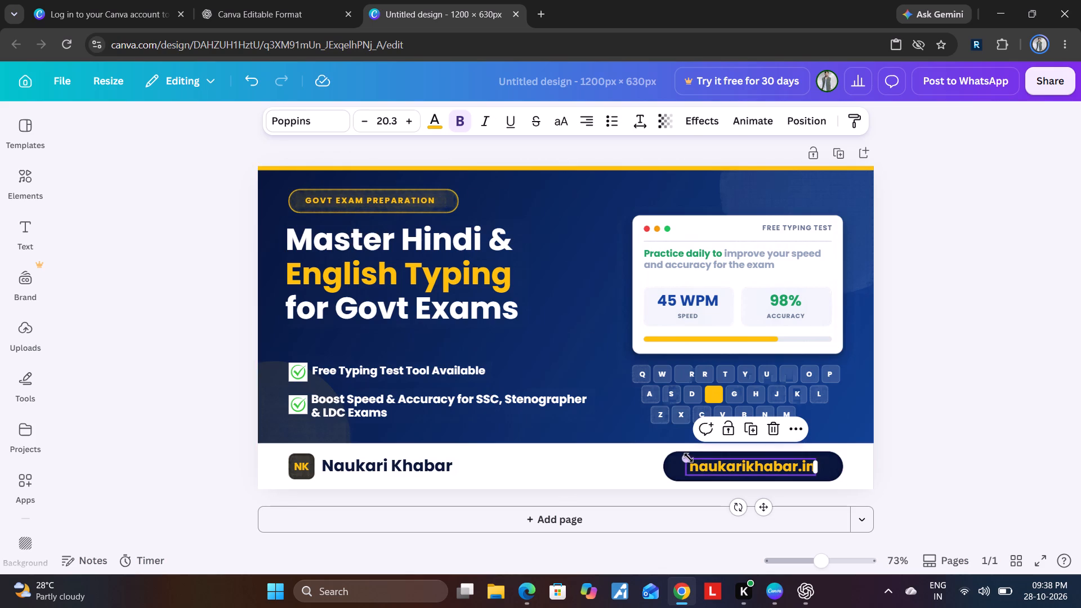
left_click_drag(684, 454, 677, 452)
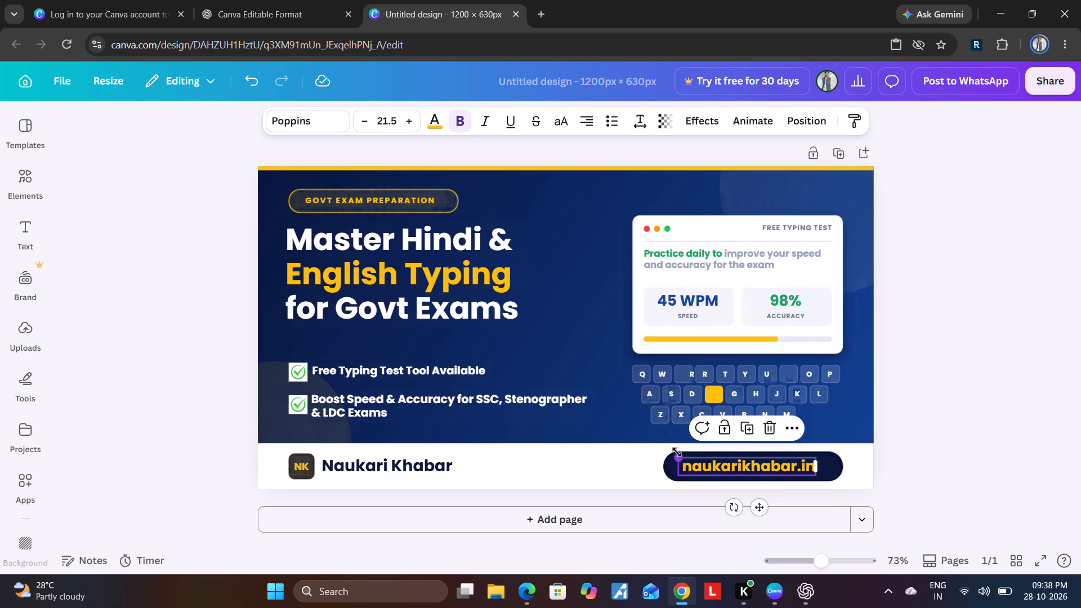
left_click(816, 463)
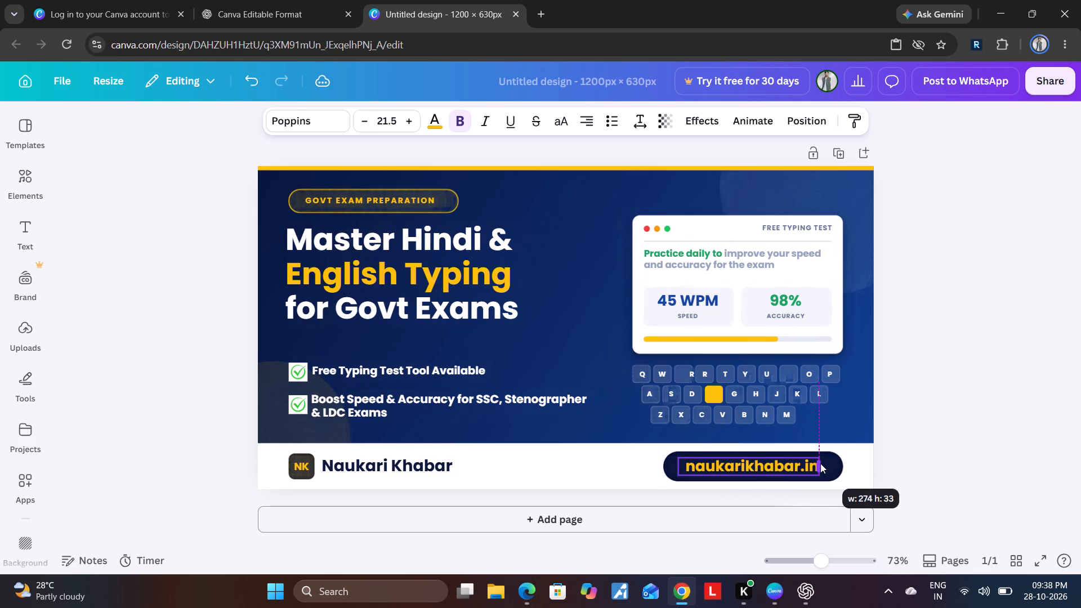
left_click(624, 408)
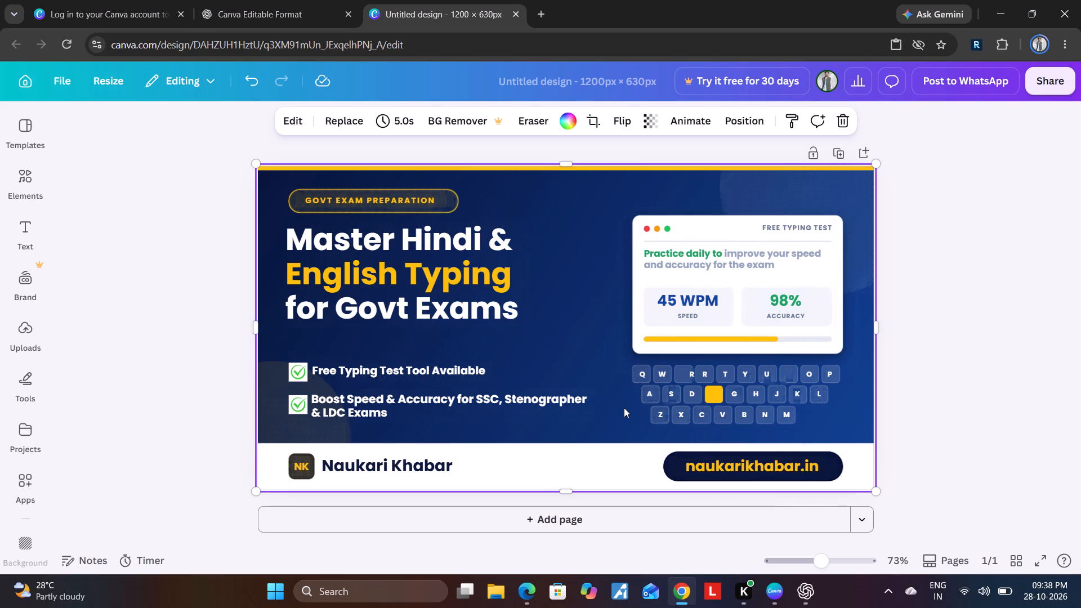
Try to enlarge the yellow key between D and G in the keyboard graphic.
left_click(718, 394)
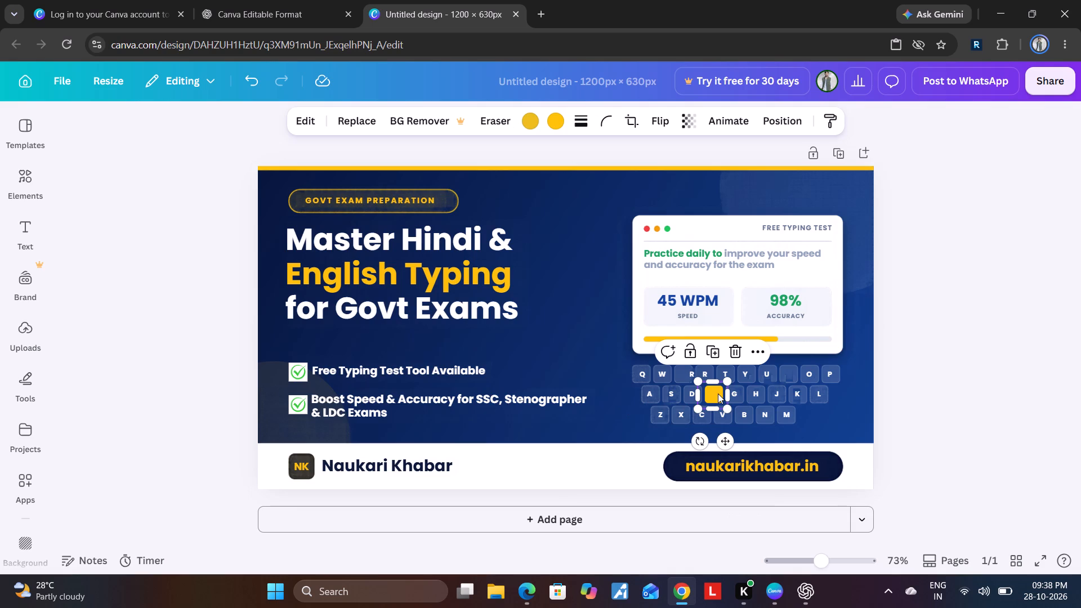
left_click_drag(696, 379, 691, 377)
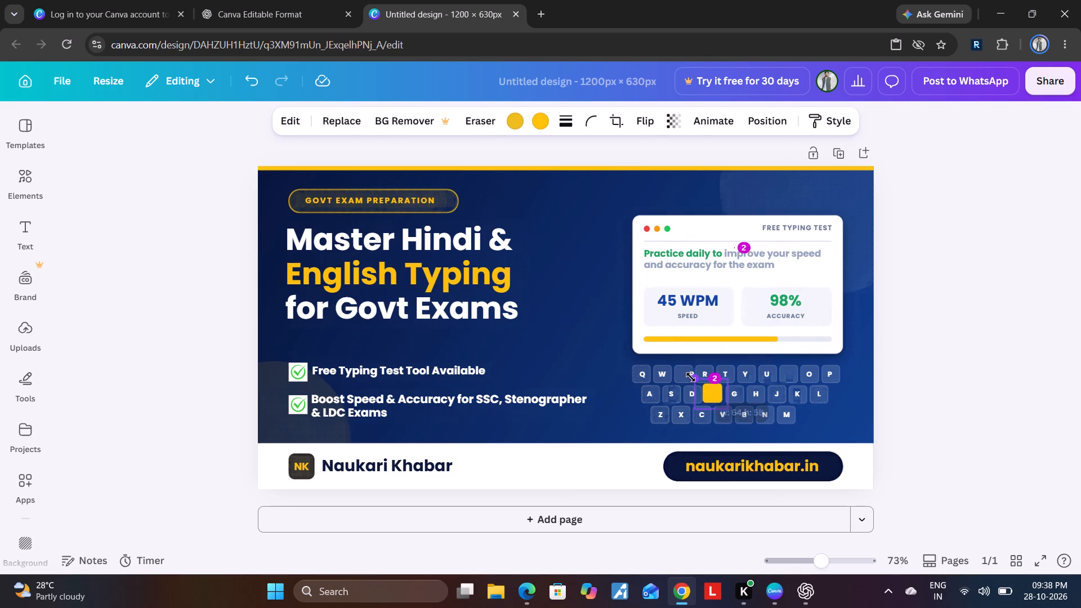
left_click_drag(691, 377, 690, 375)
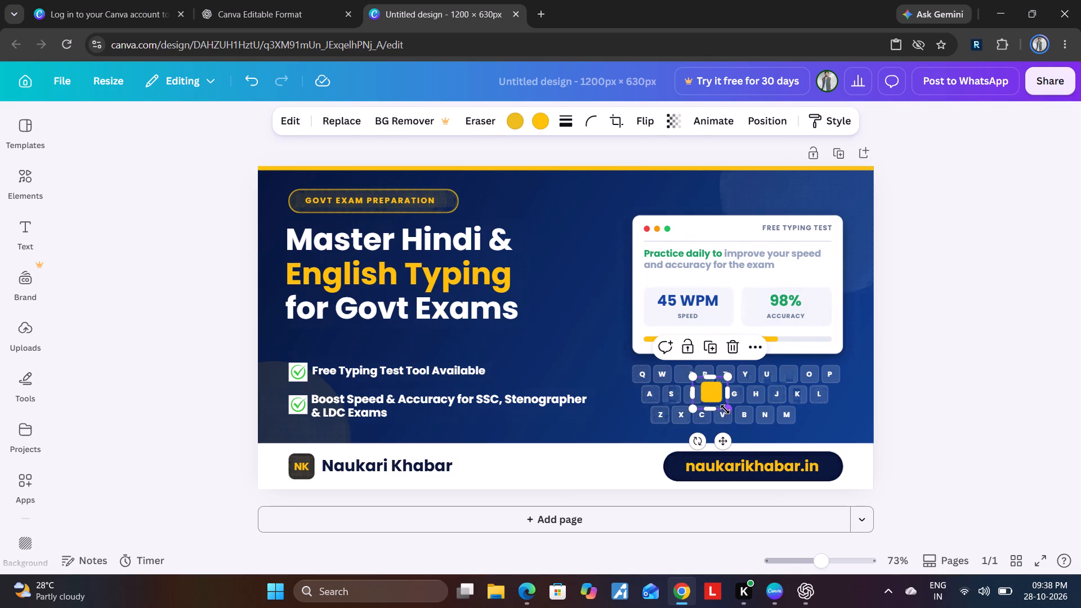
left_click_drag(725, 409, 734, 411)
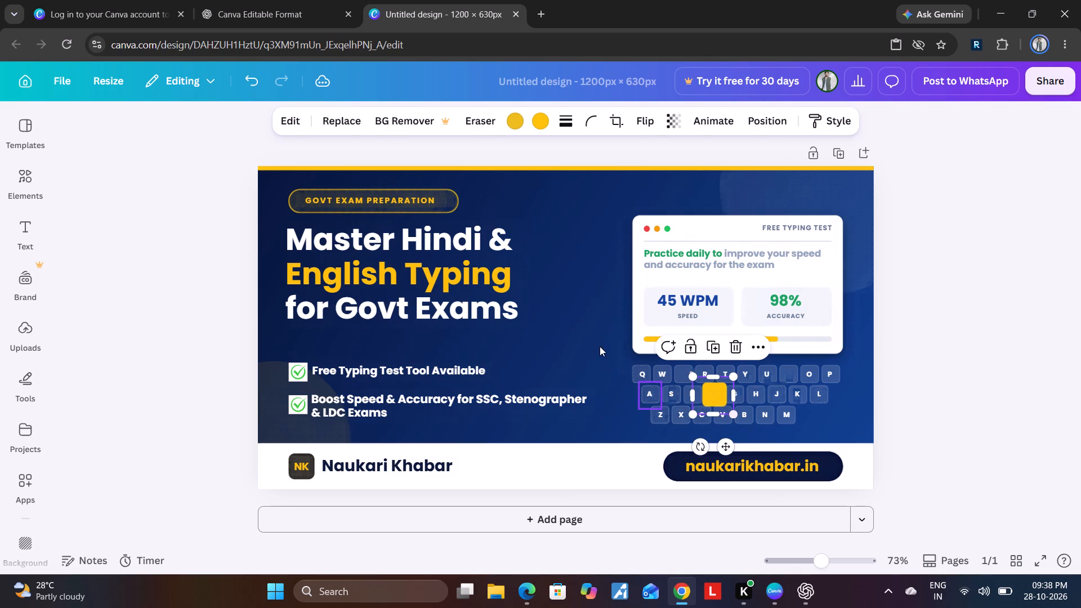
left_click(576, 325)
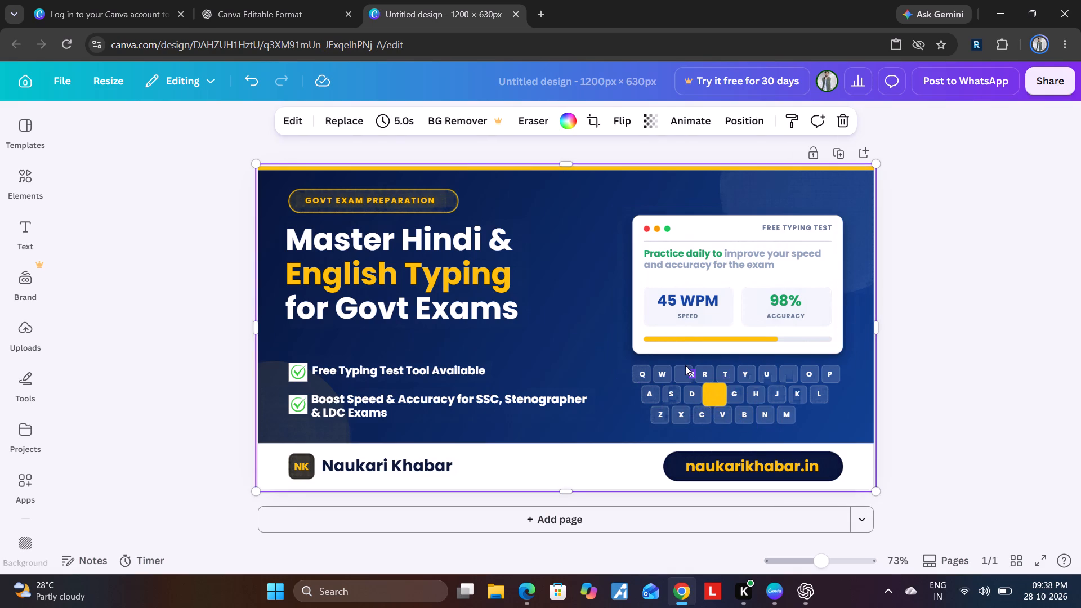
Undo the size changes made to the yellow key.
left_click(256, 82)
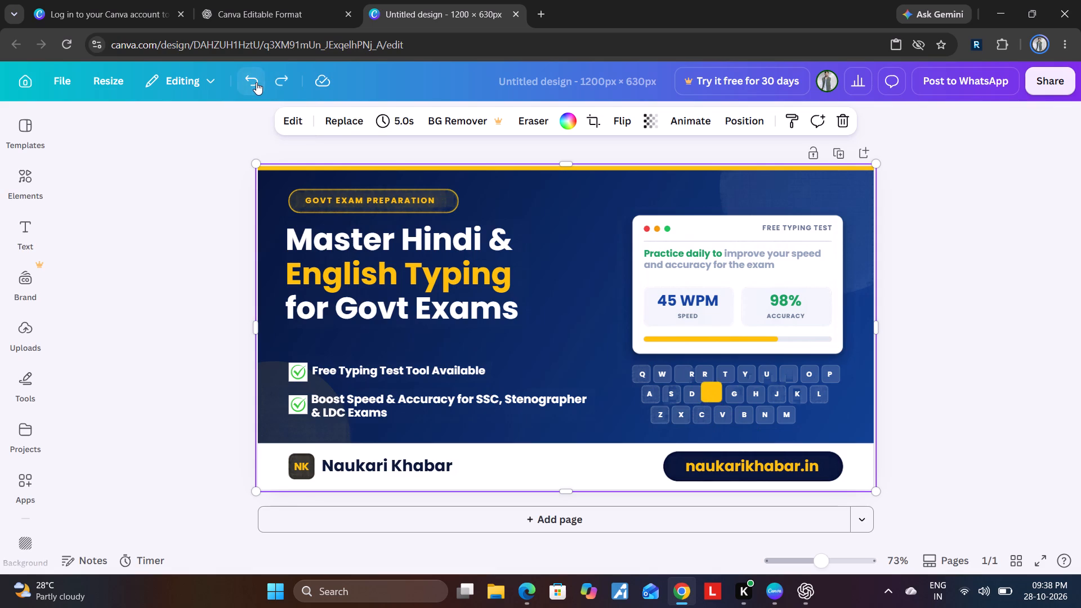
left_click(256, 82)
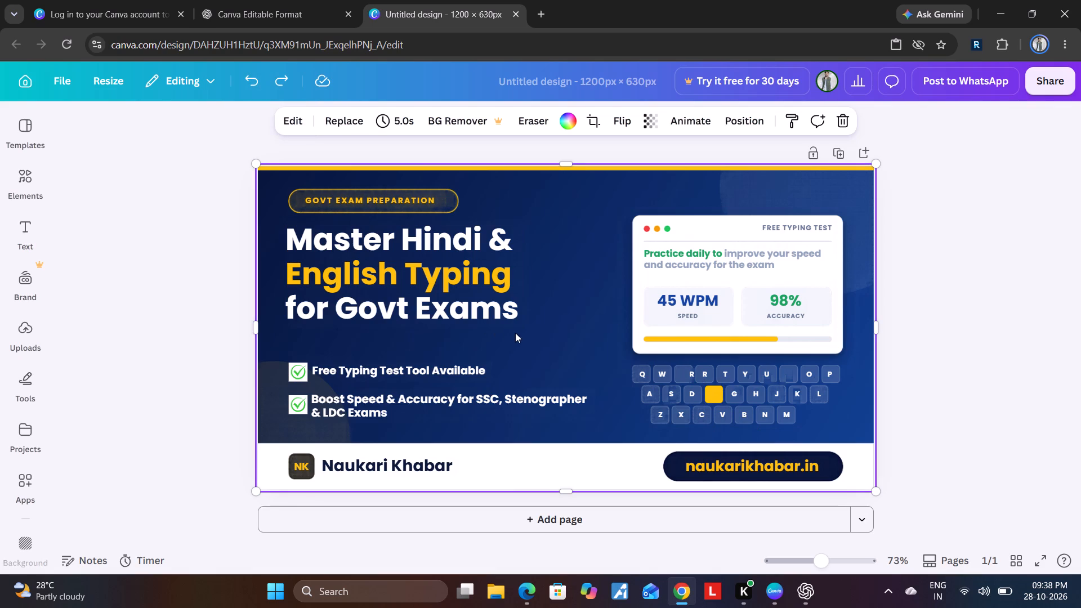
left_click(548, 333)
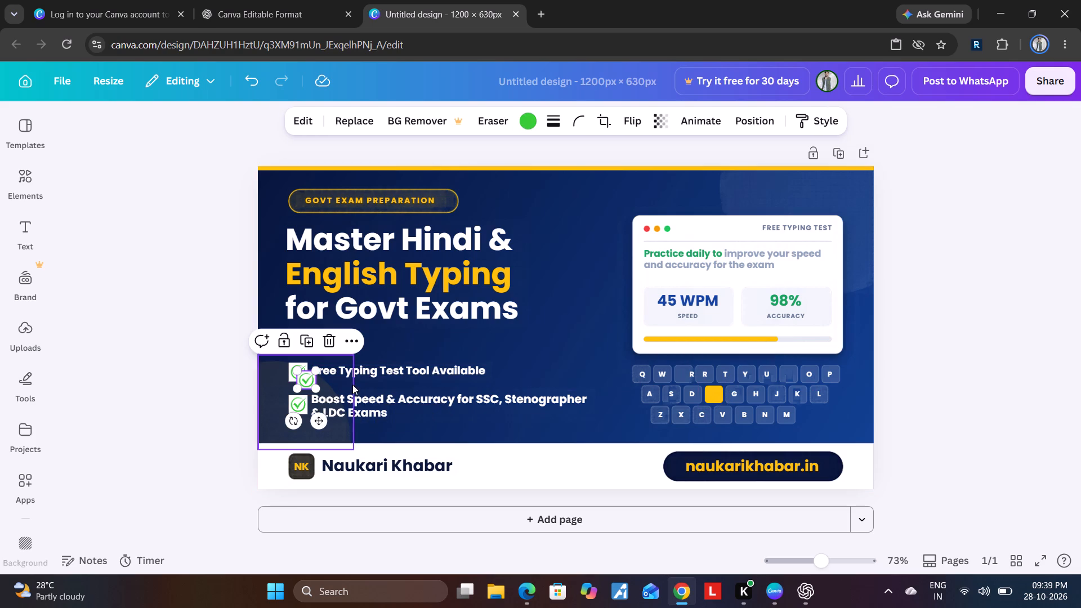
left_click(458, 337)
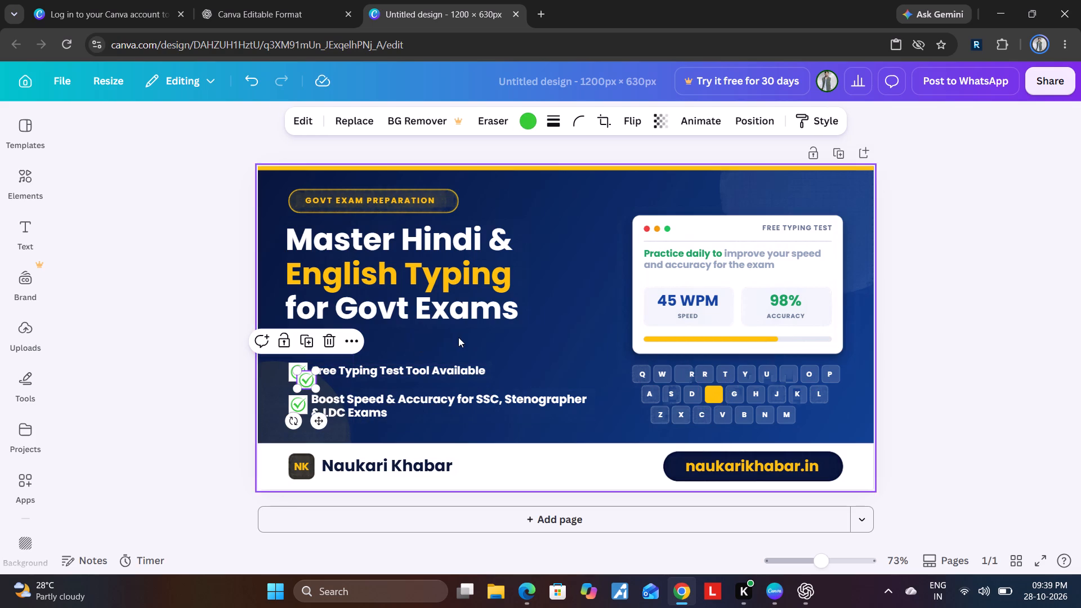
left_click_drag(309, 379, 557, 408)
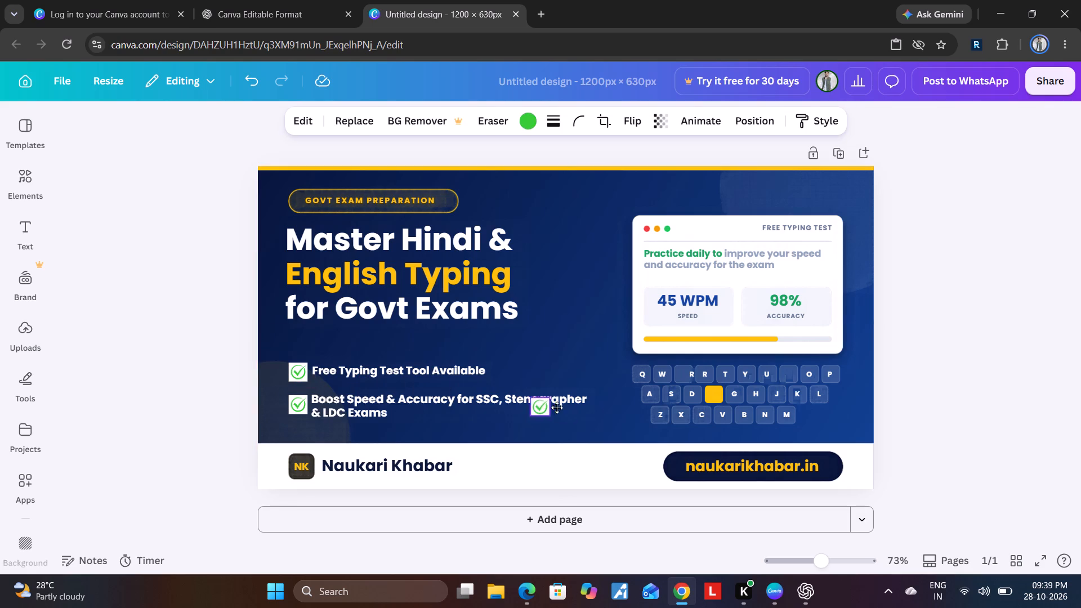
left_click_drag(557, 408, 714, 396)
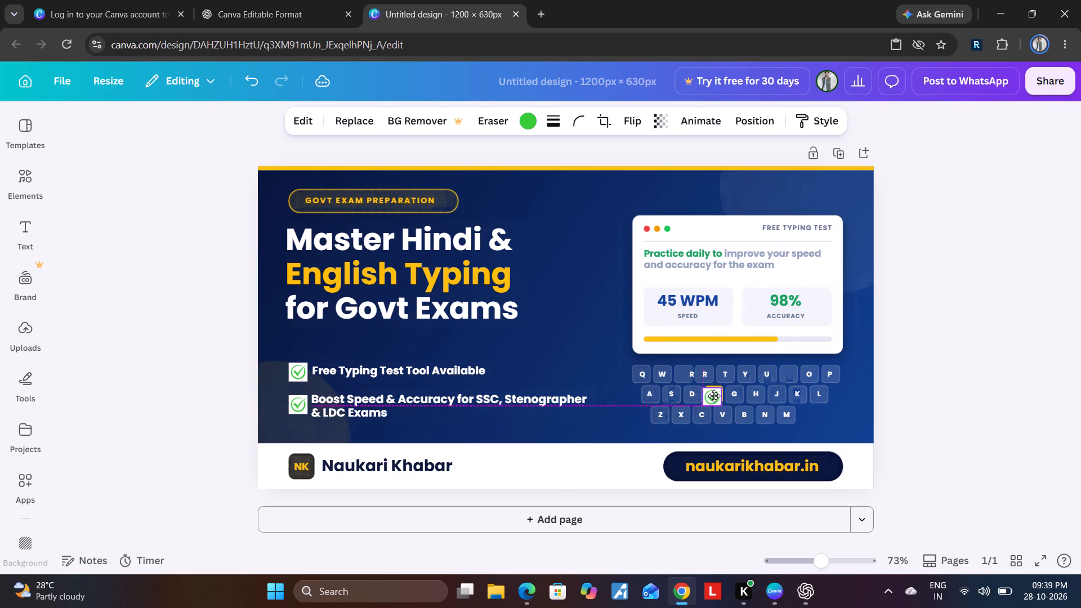
left_click_drag(714, 396, 714, 394)
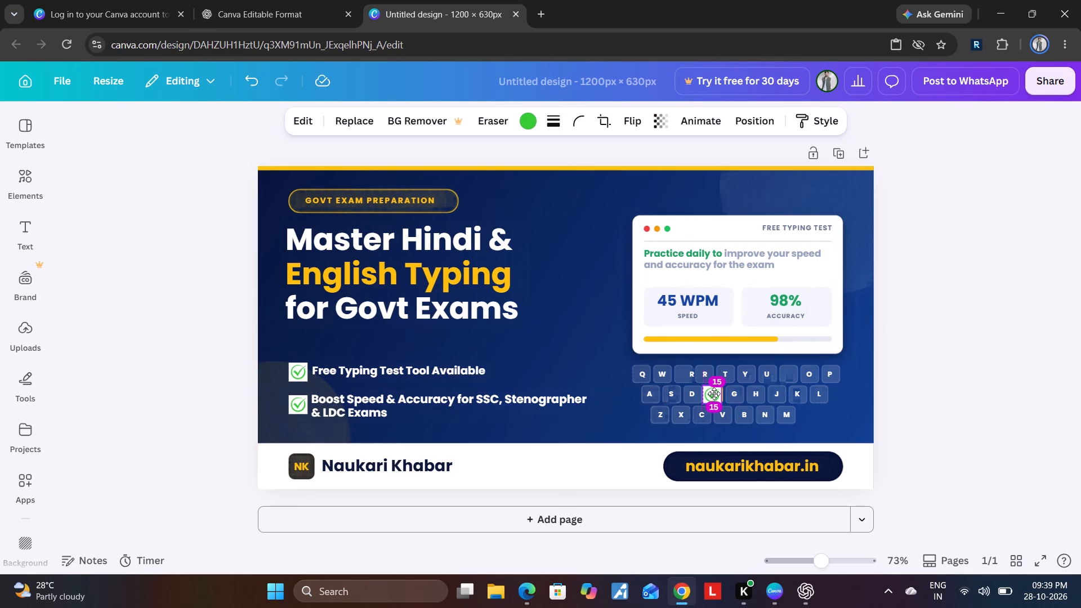
left_click_drag(714, 394, 716, 392)
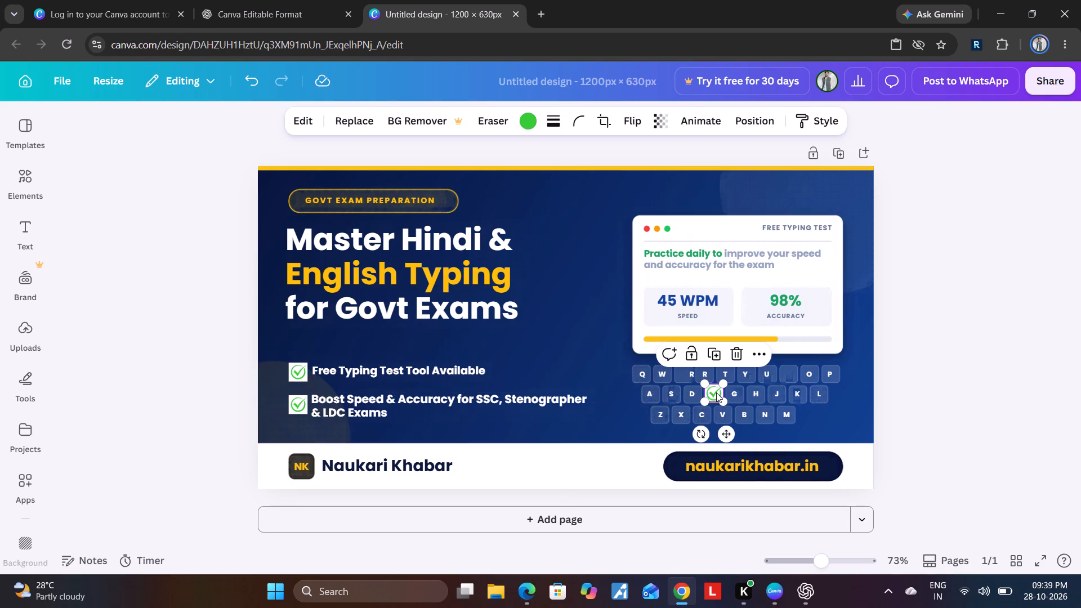
left_click(596, 324)
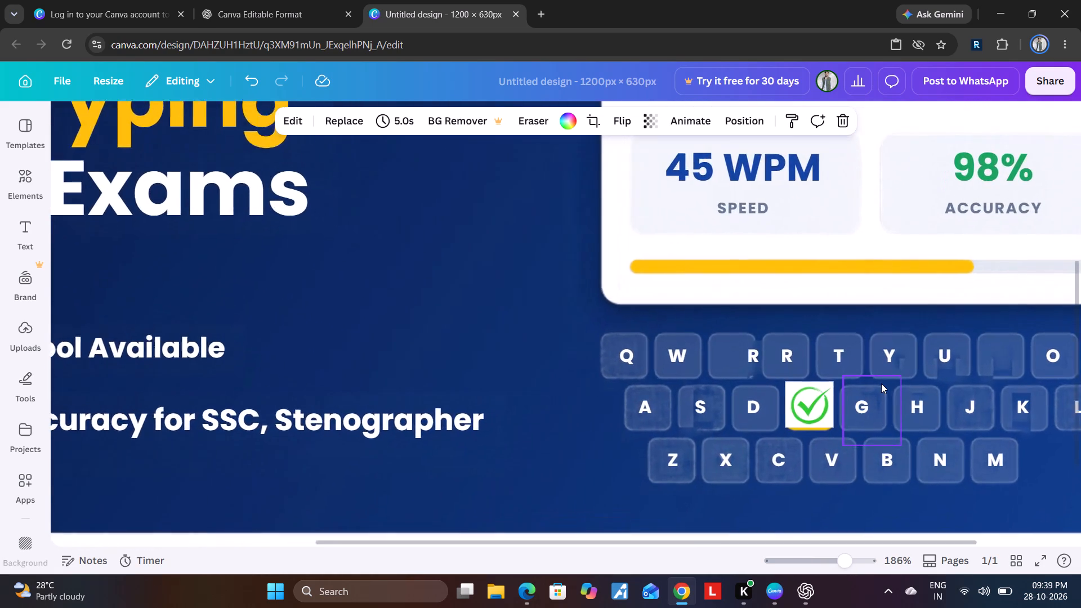
left_click_drag(766, 424, 766, 431)
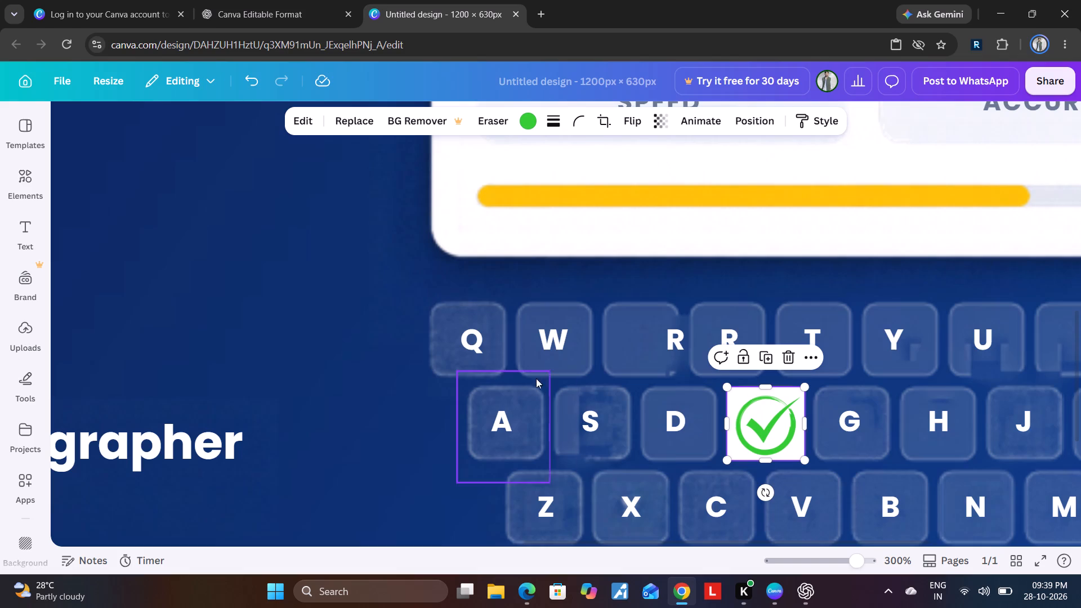
left_click(395, 352)
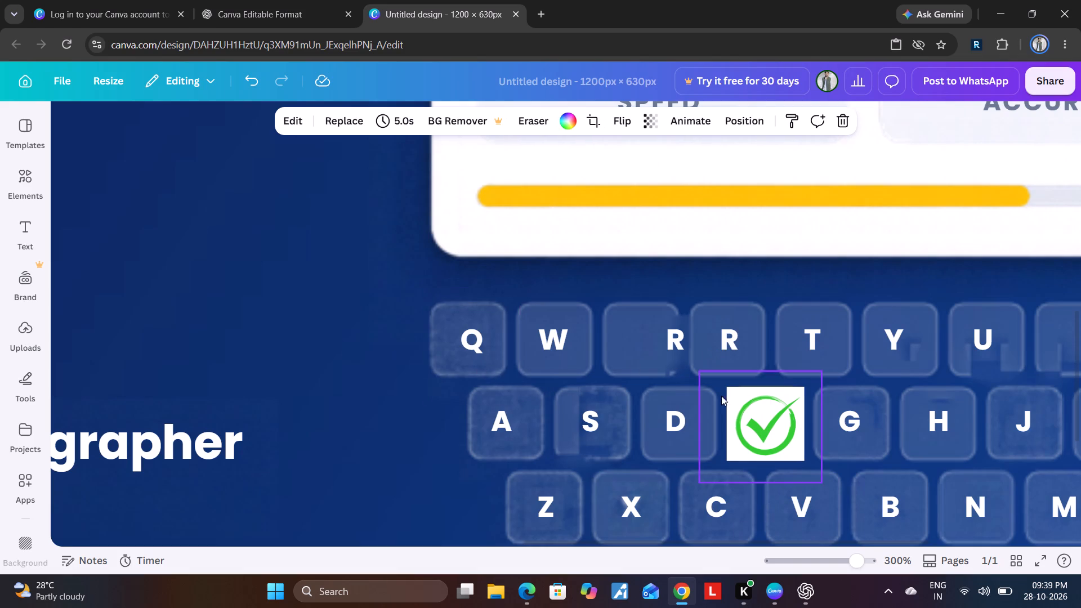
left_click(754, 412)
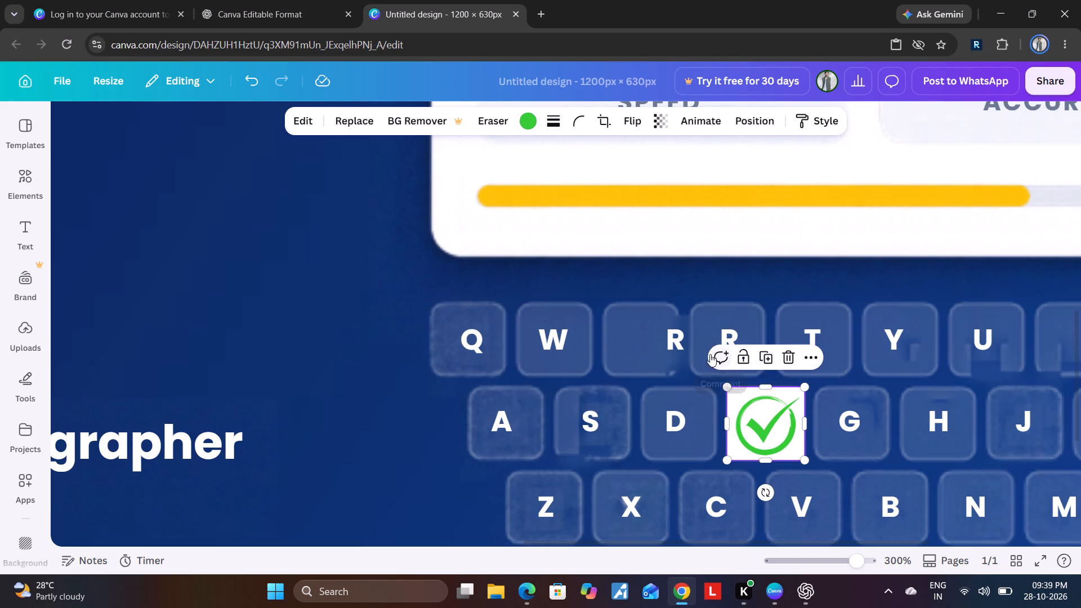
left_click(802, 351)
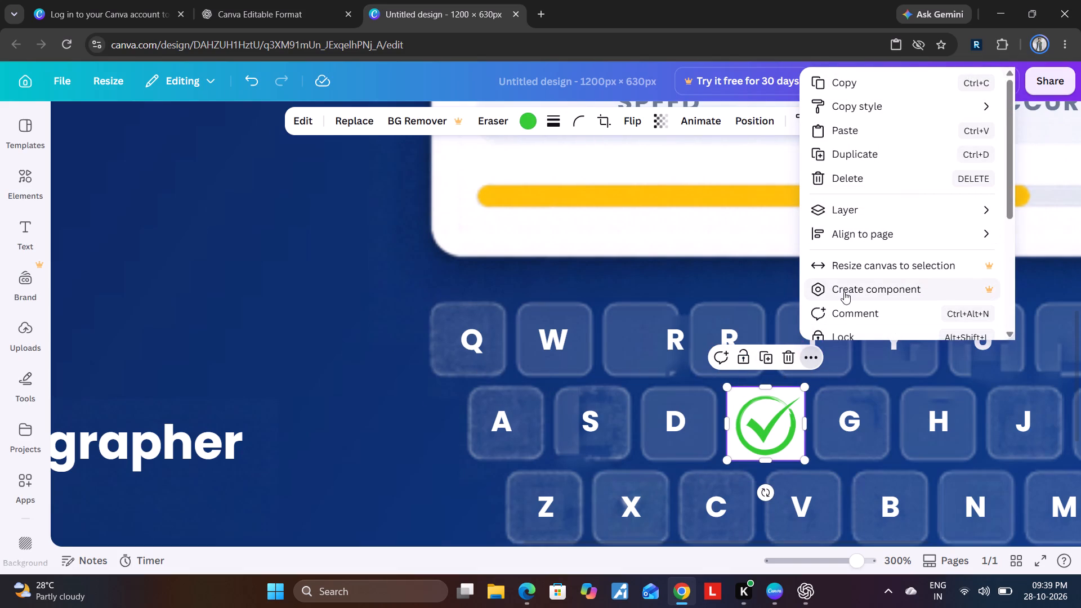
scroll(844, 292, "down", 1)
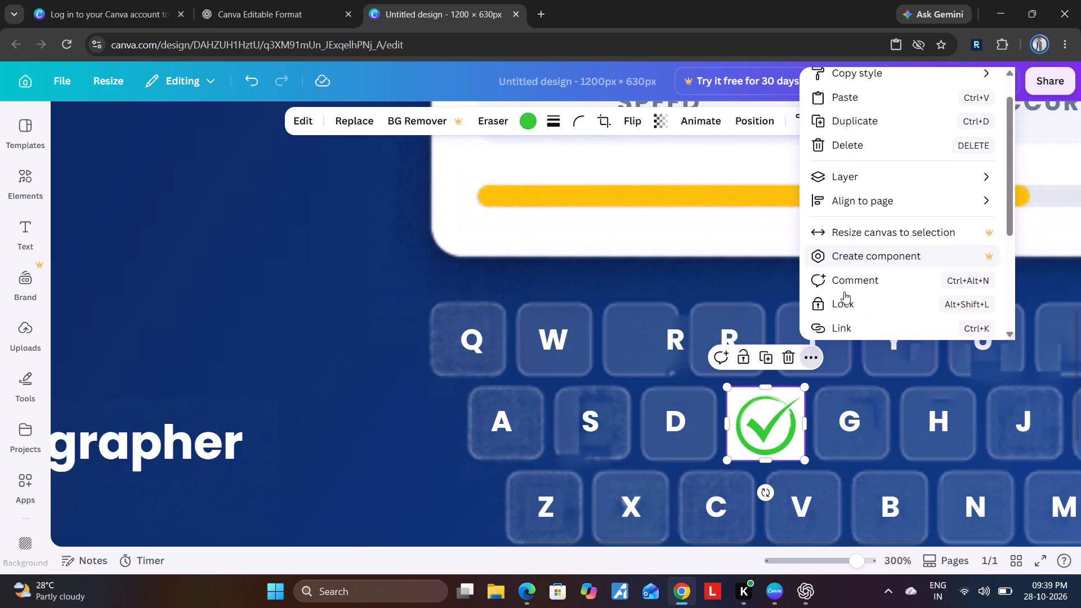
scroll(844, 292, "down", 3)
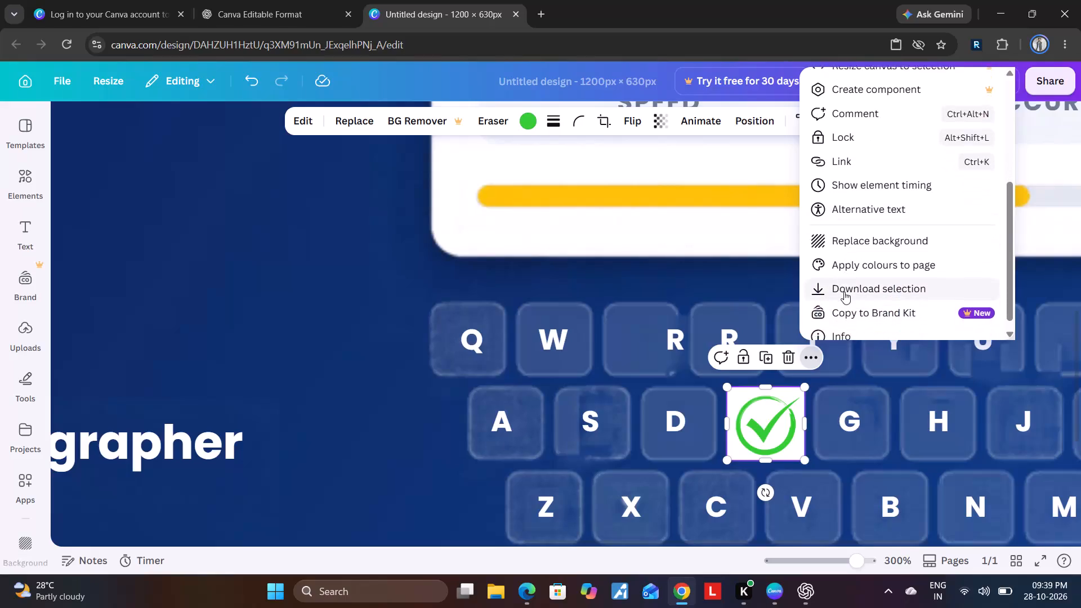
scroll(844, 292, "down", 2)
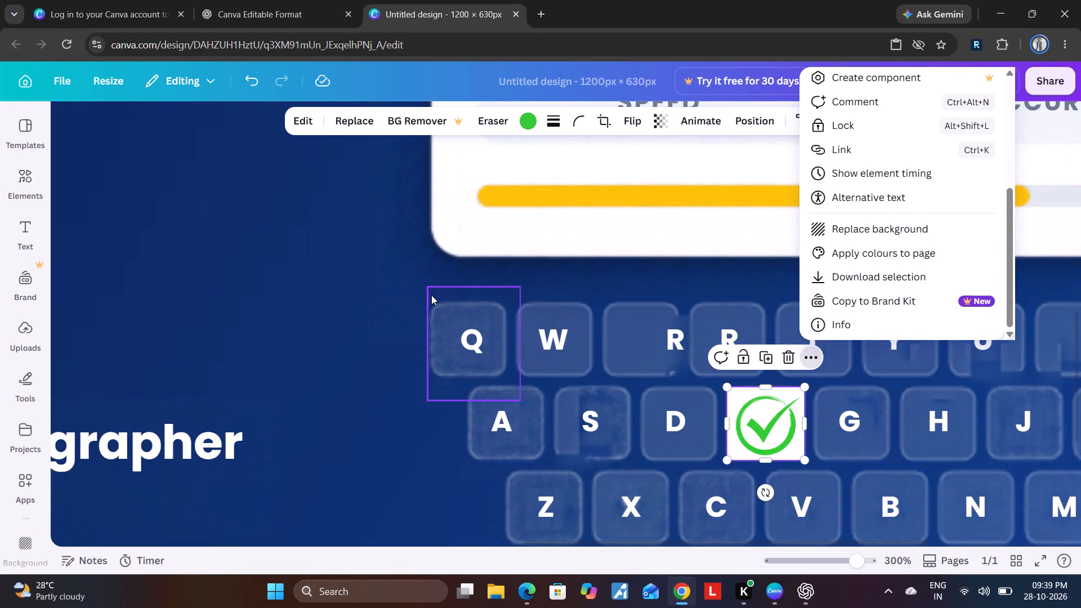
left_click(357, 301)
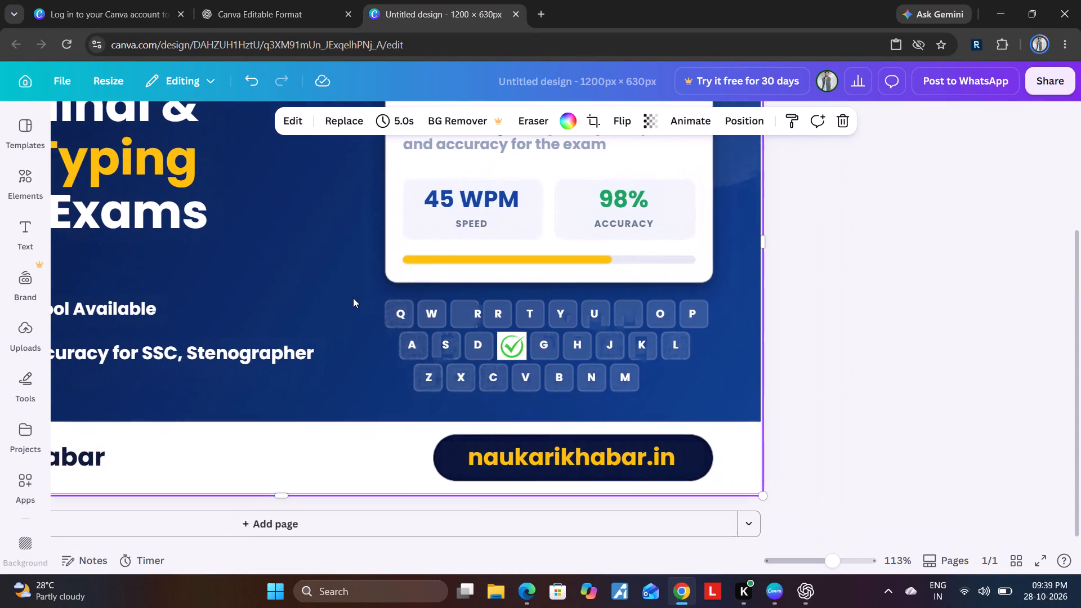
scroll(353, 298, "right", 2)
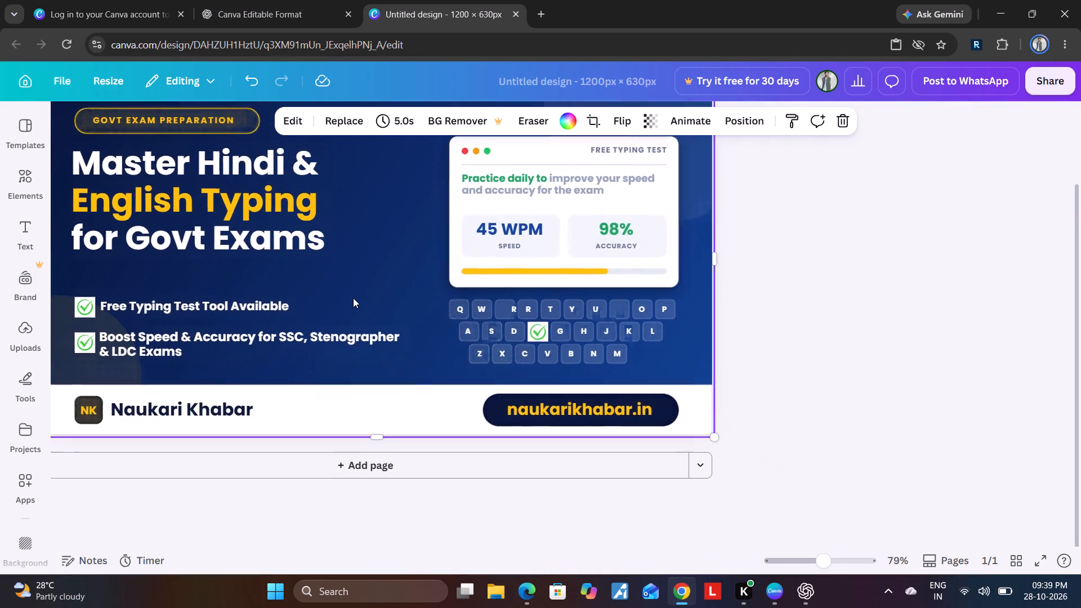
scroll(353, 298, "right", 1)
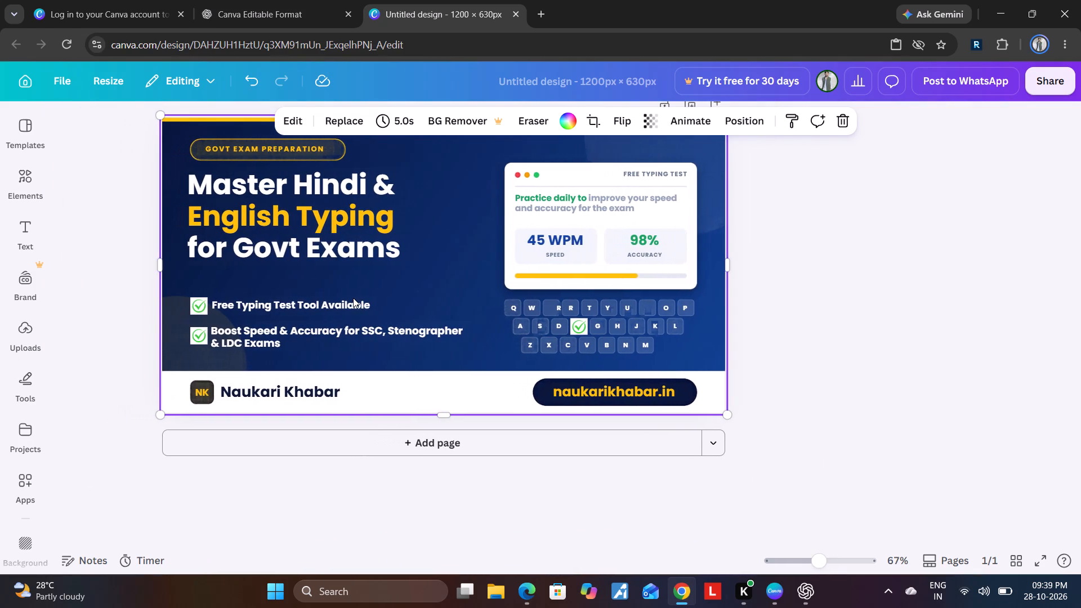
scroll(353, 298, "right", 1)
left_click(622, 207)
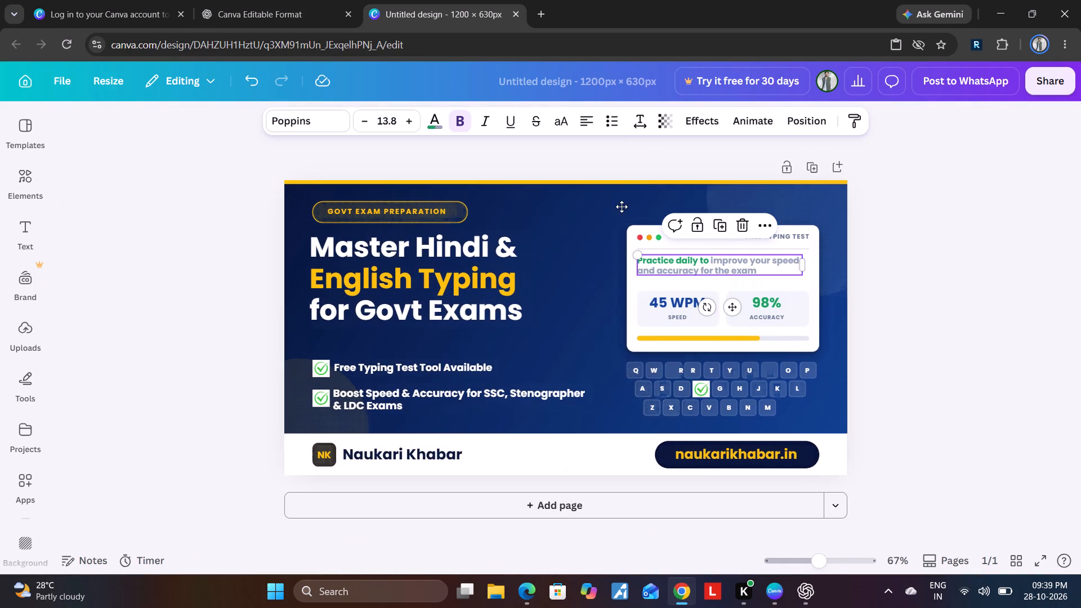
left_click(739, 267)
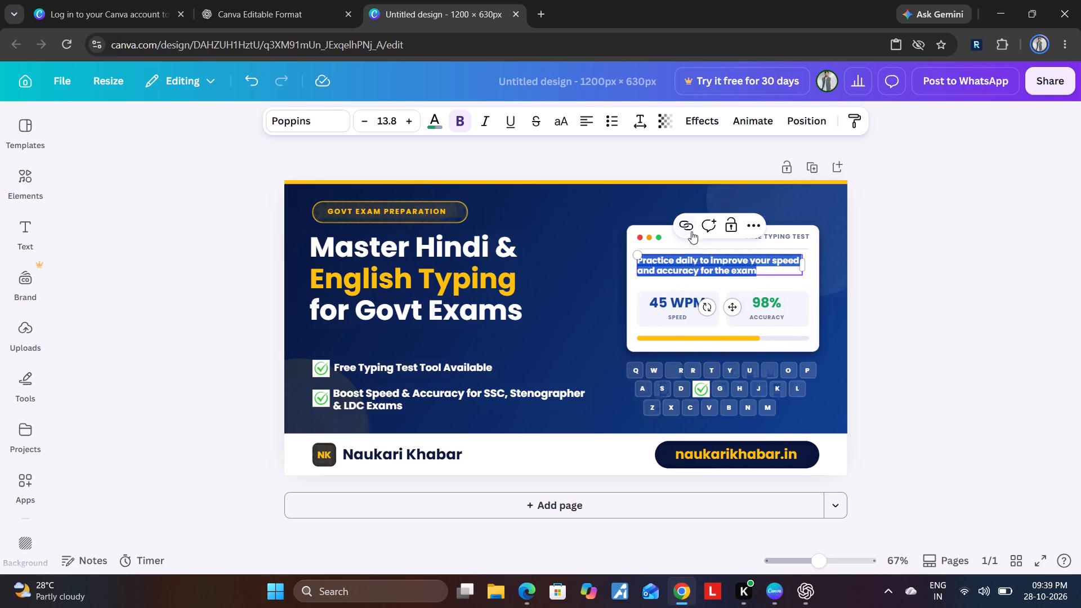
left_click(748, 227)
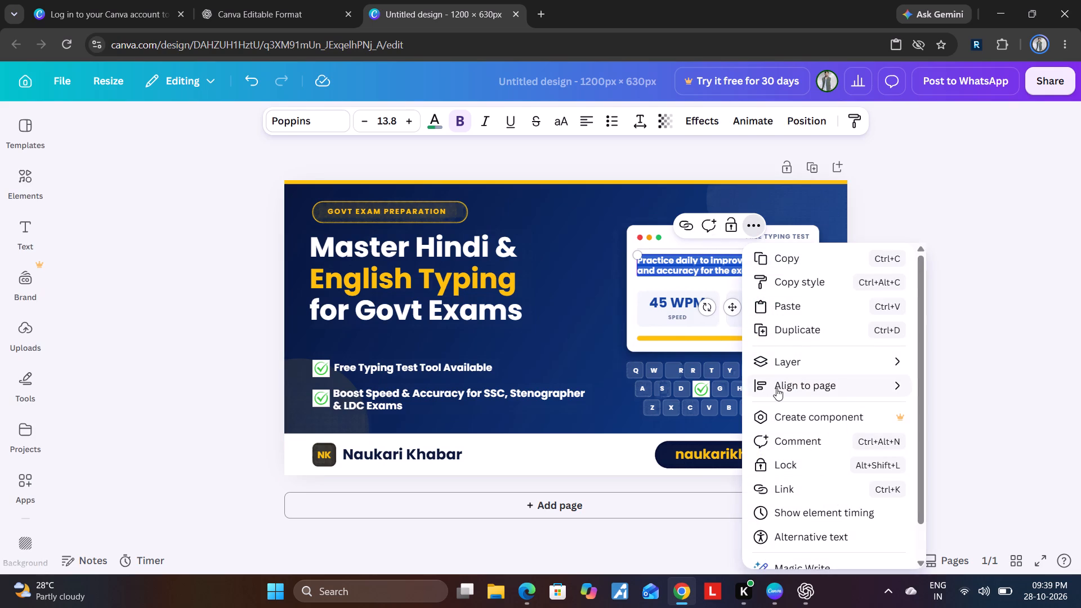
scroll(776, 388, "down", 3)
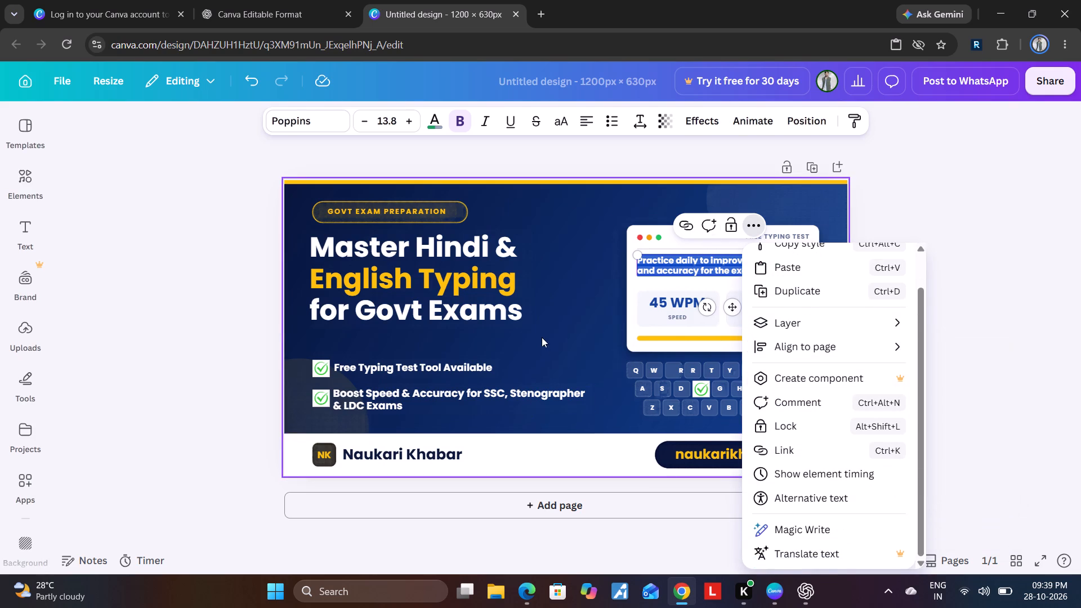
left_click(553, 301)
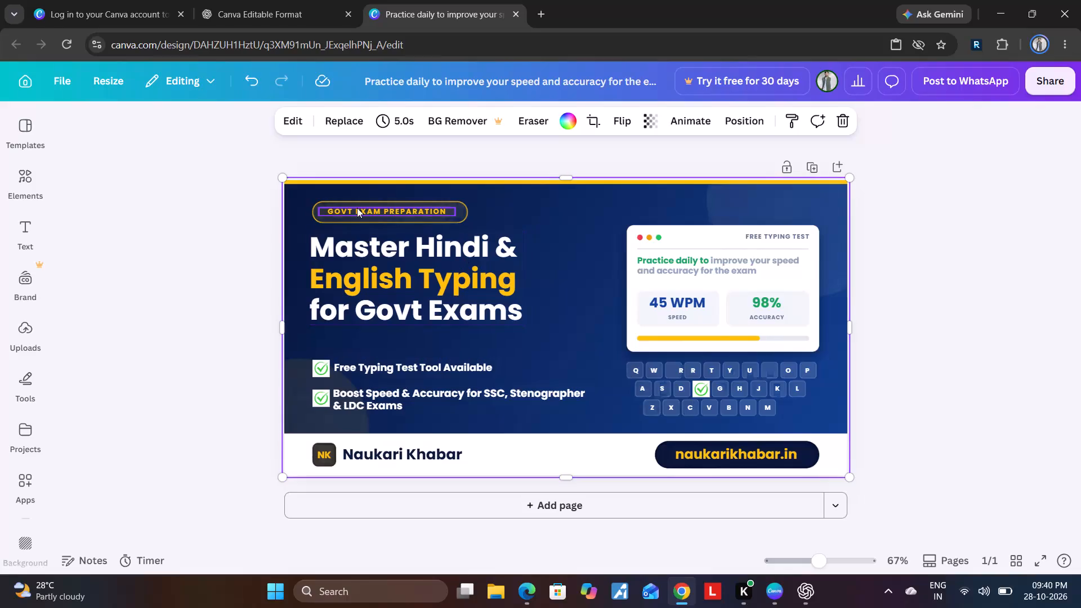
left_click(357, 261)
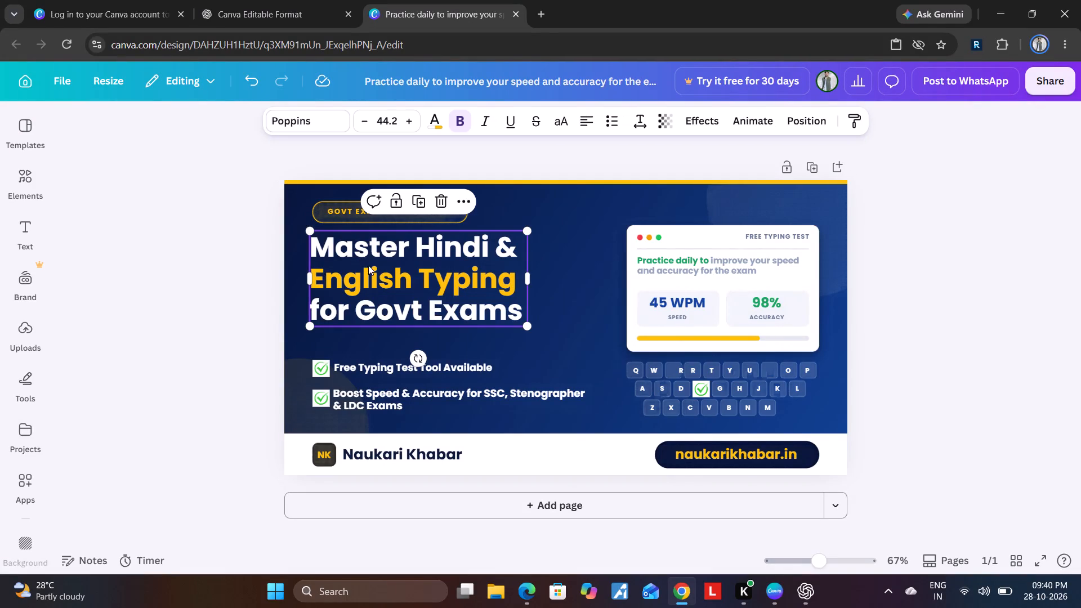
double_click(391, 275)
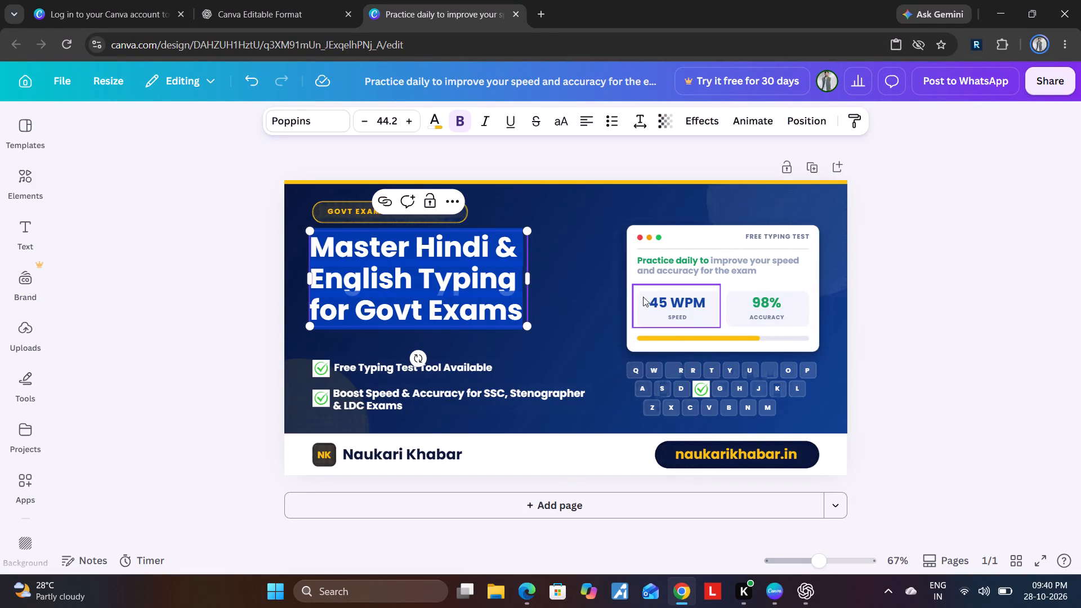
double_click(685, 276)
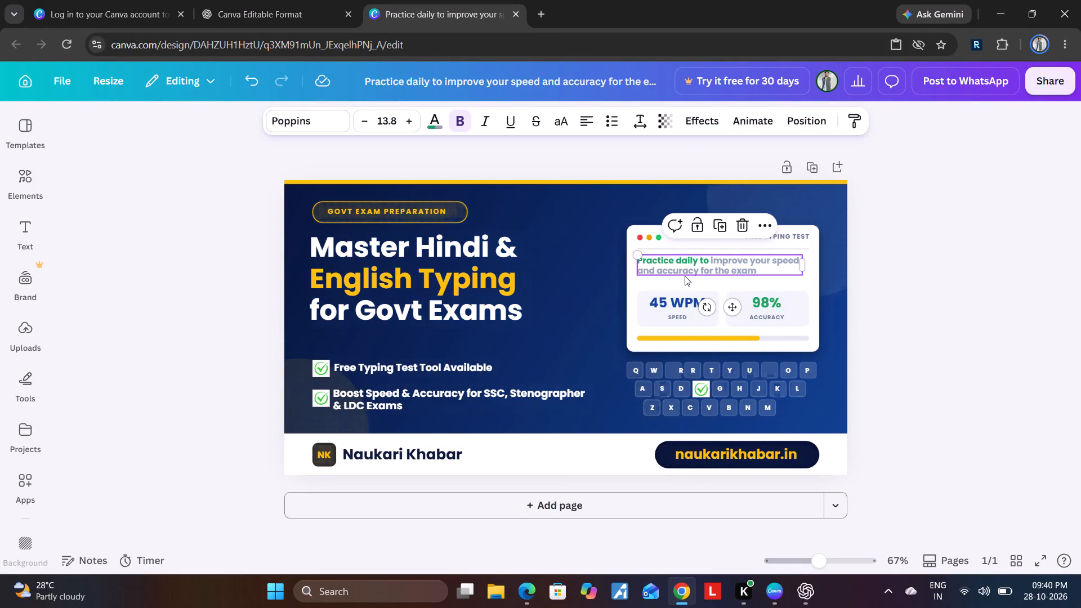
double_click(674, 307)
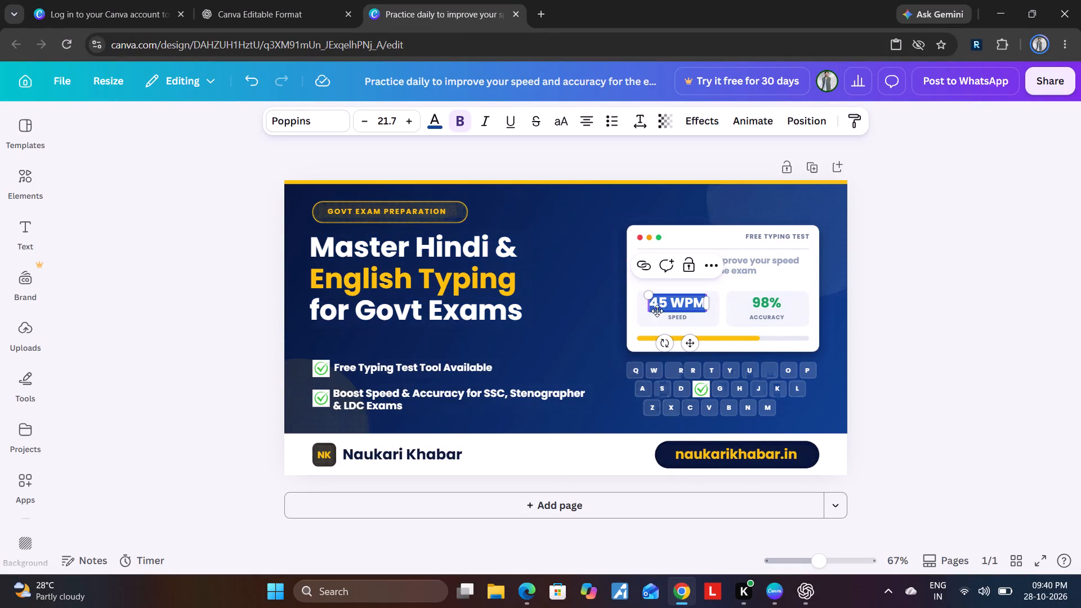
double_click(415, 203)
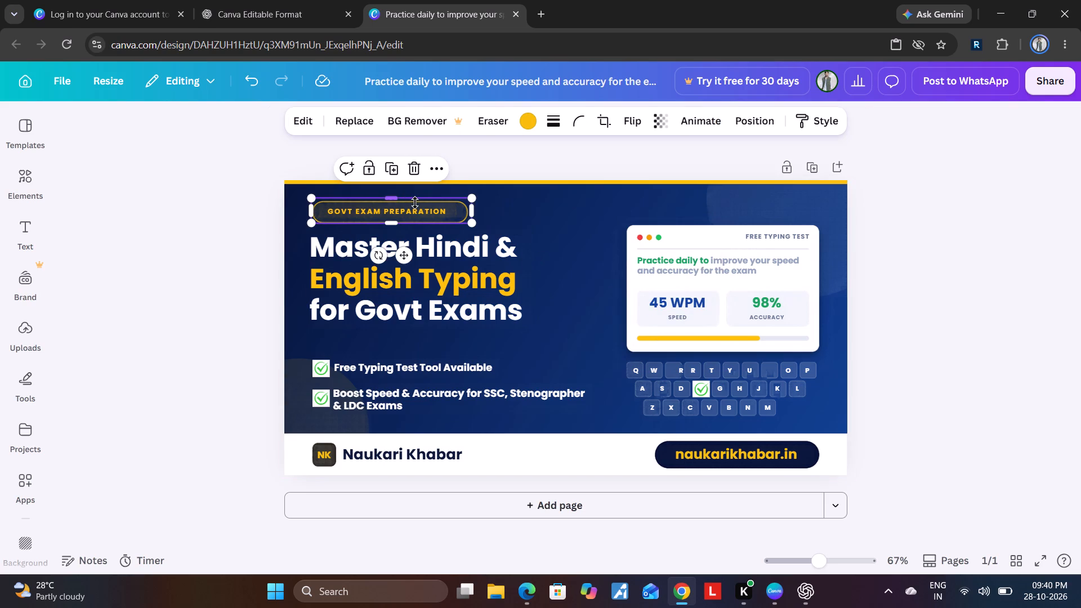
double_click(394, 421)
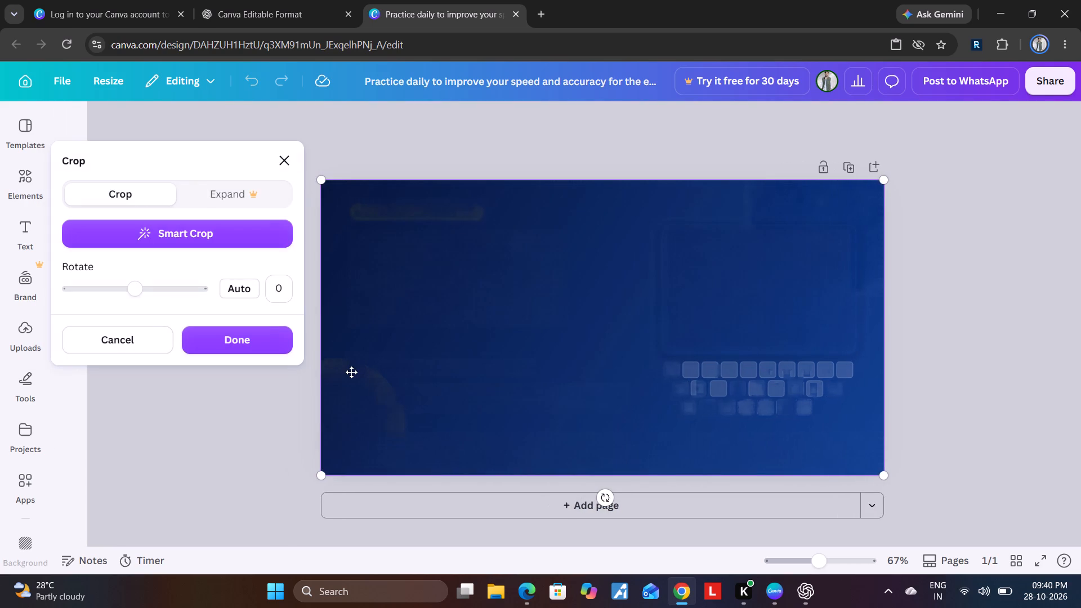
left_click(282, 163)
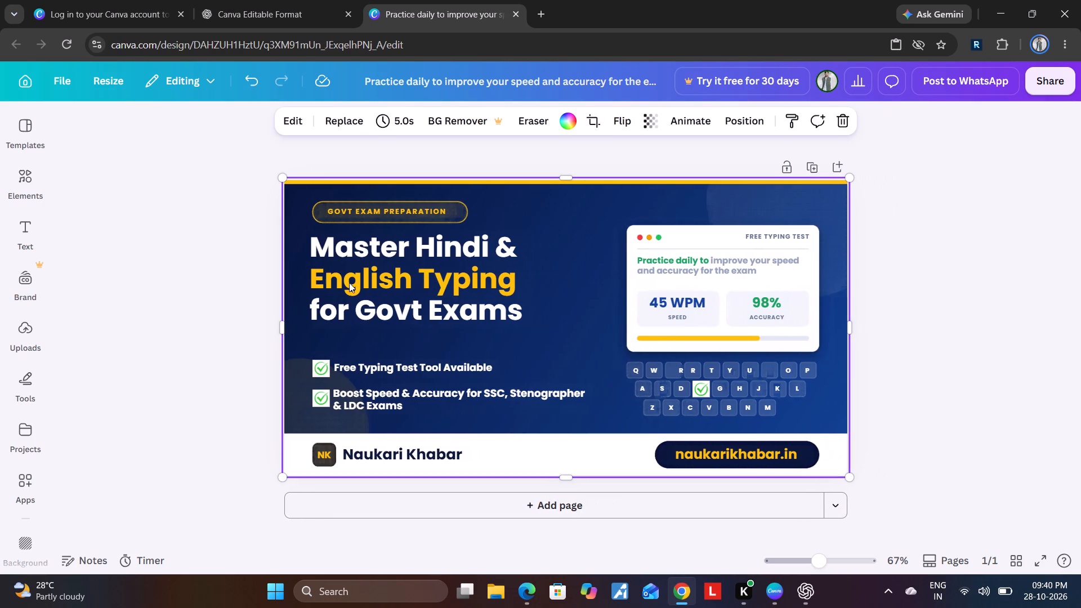
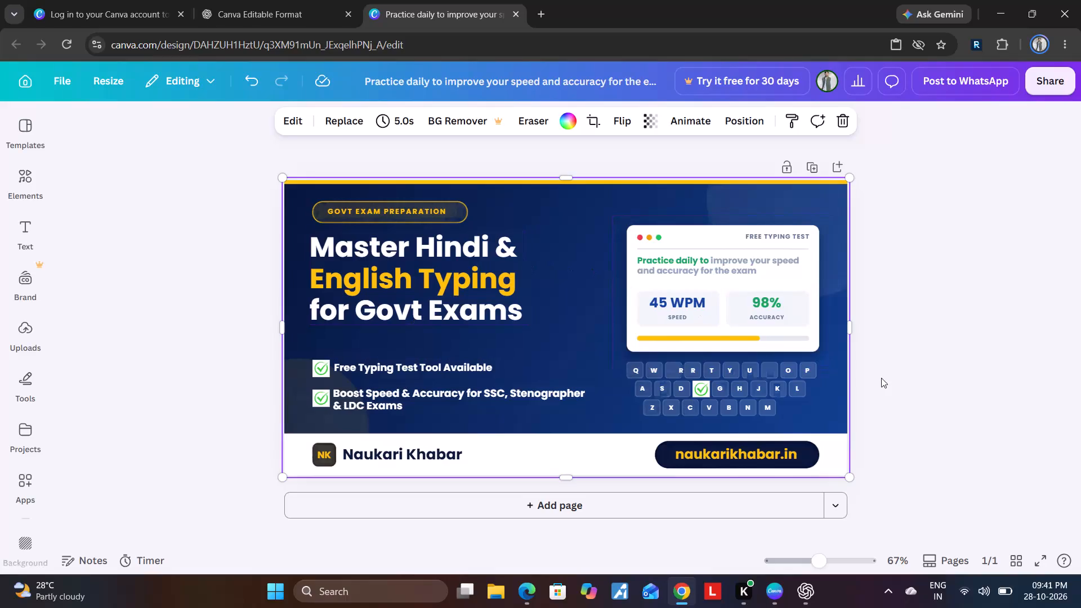
Deselect the banner's background image so that nothing on the page is selected.
left_click(950, 350)
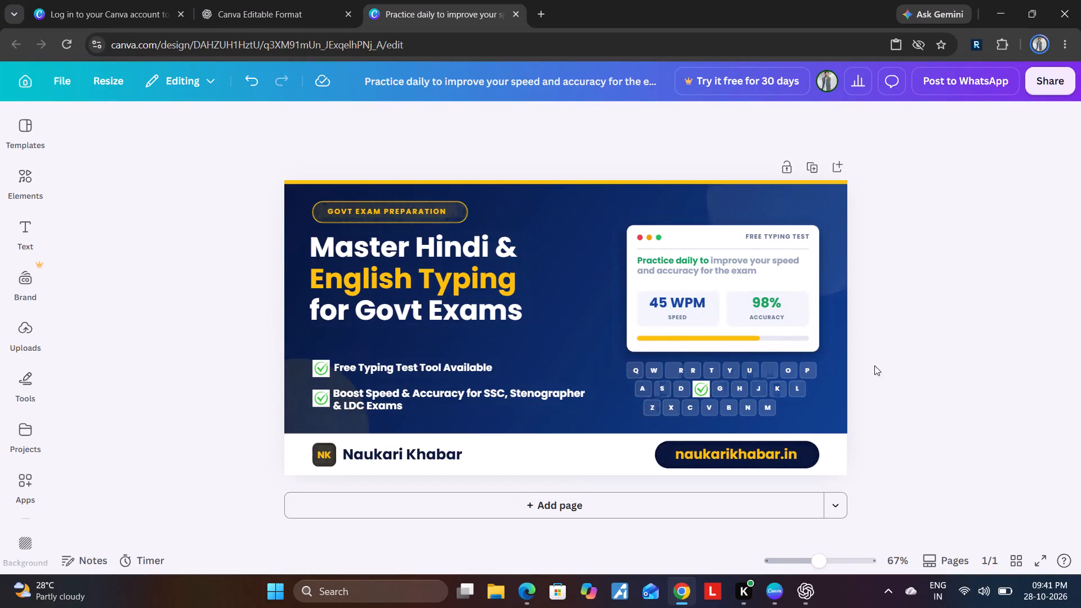
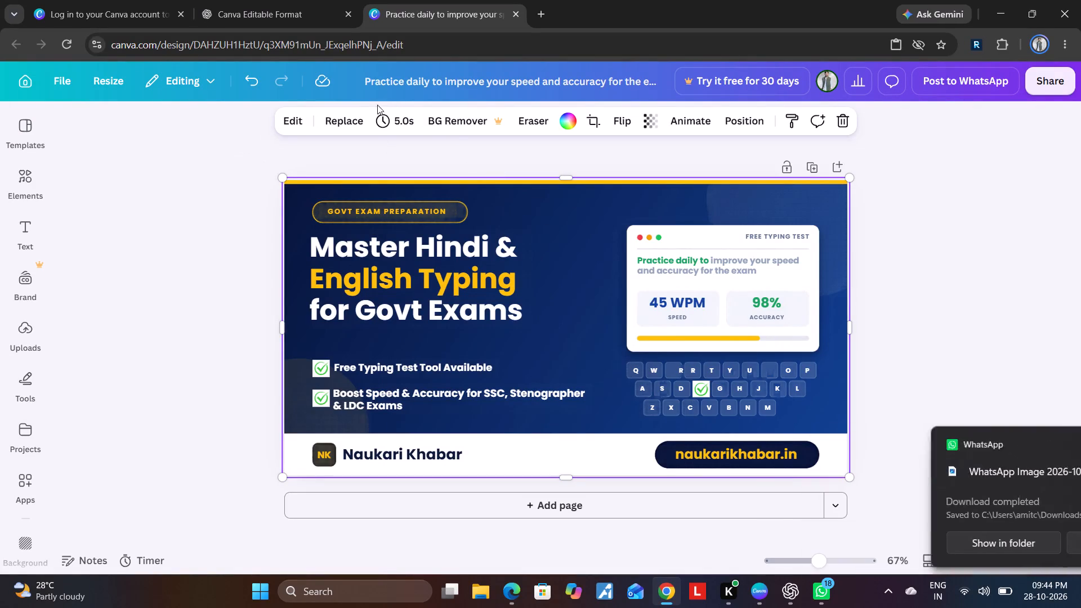
Upload the file WhatsApp Image 2026-10-28 at 21.42.37 from Downloads as a replacement option for the selected background image.
left_click(350, 120)
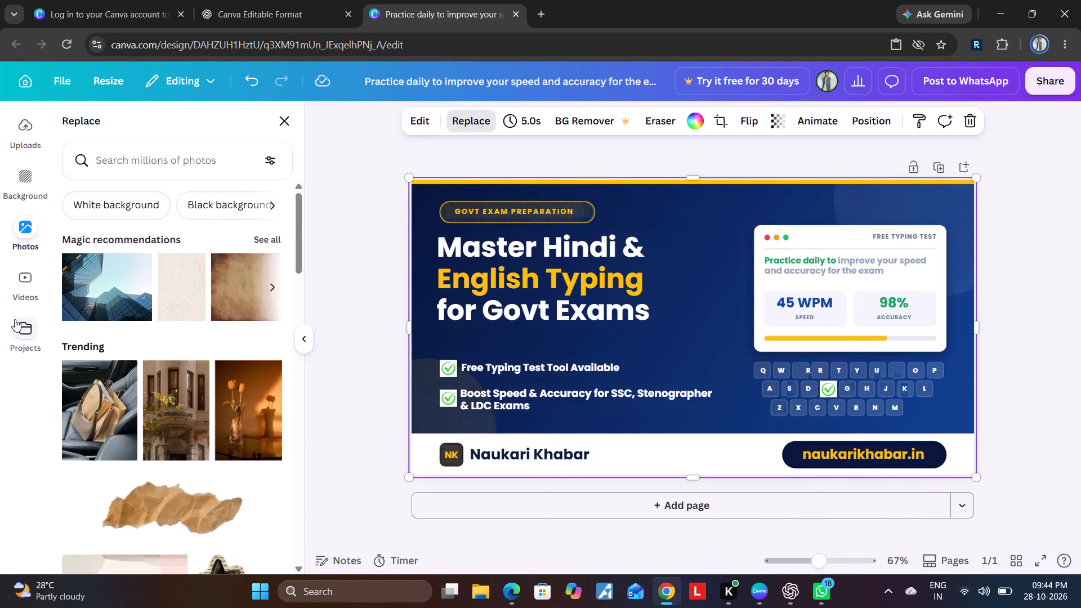
left_click(15, 138)
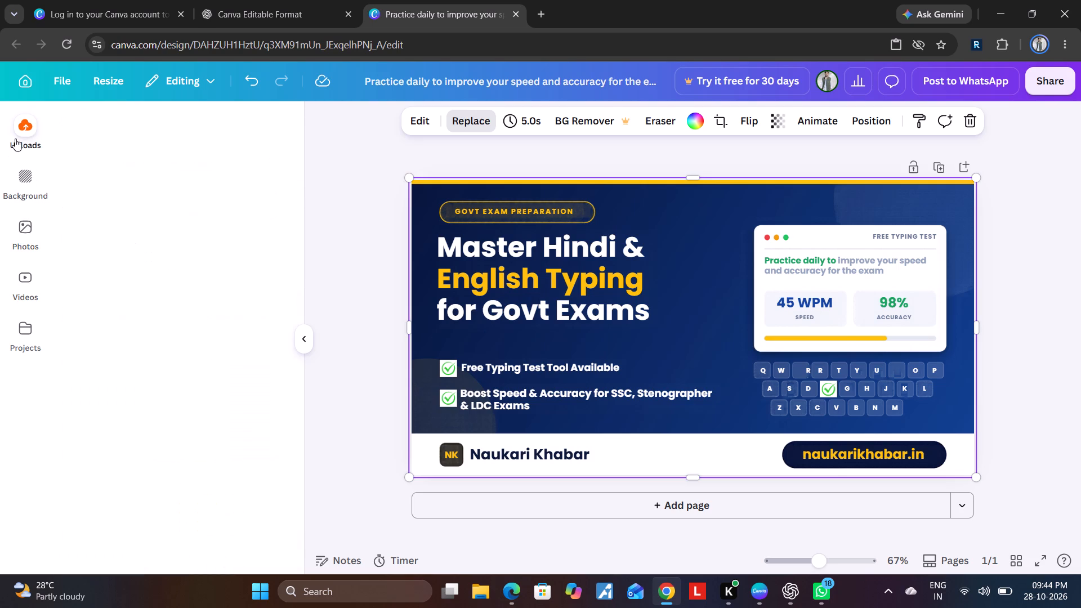
left_click(149, 202)
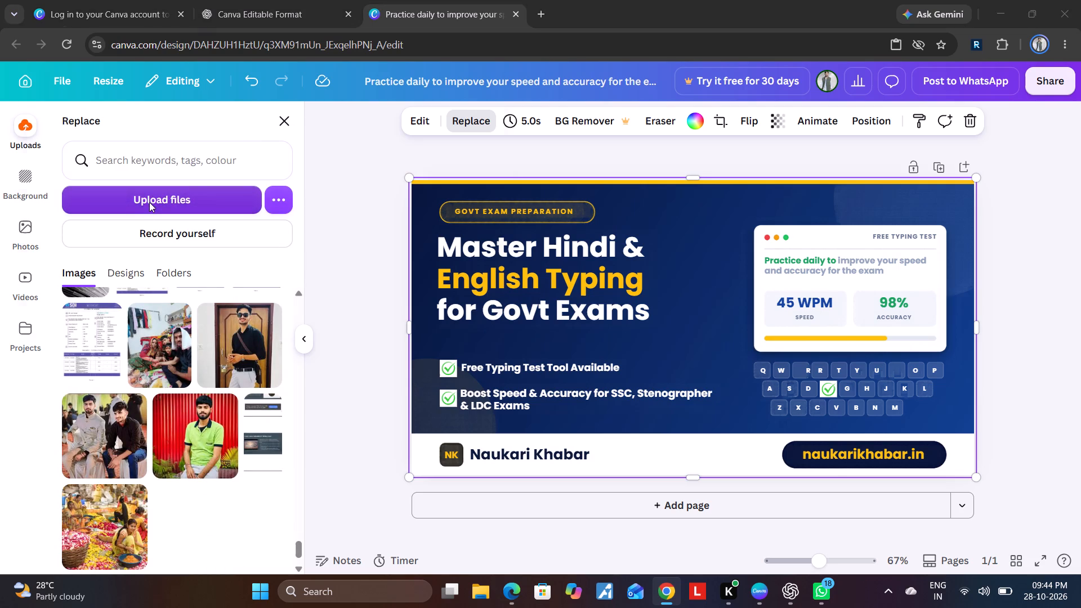
left_click(235, 130)
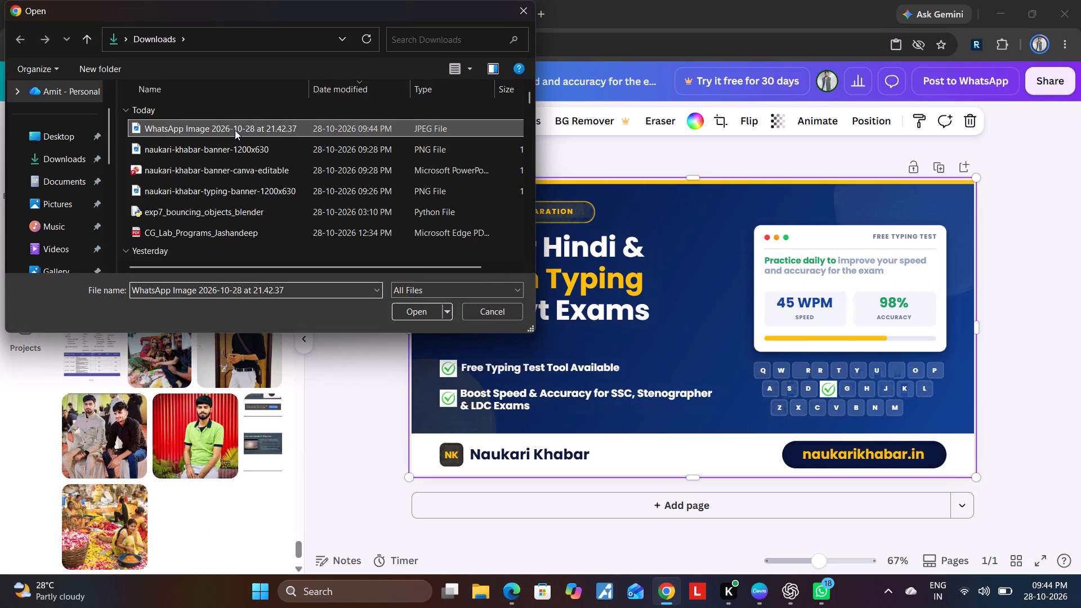
left_click(398, 305)
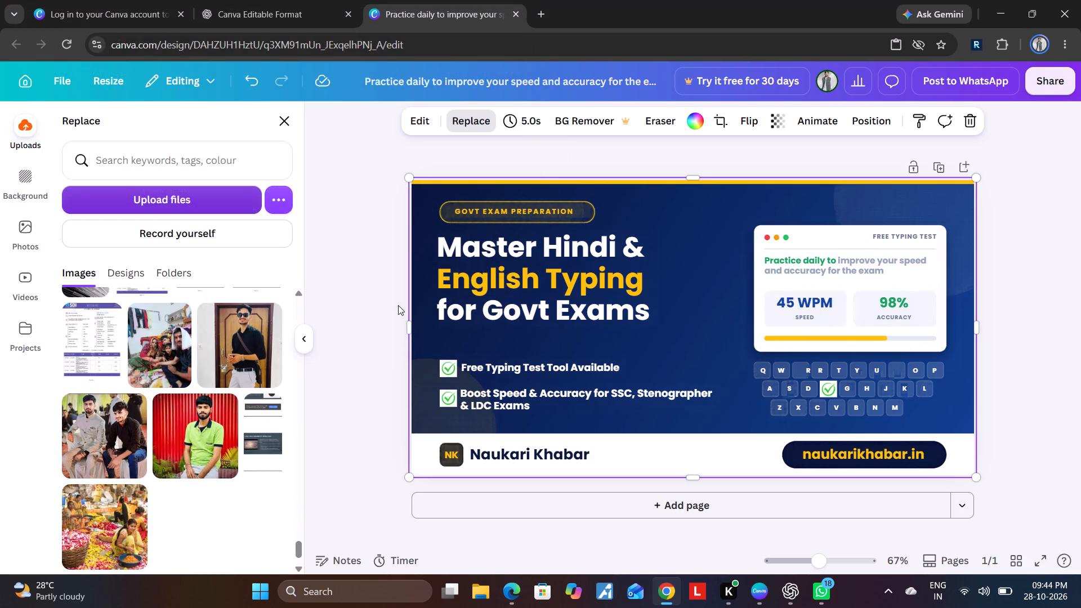
Replace the banner's background image with the newly uploaded Naukari Khabar logo.
scroll(190, 313, "up", 2)
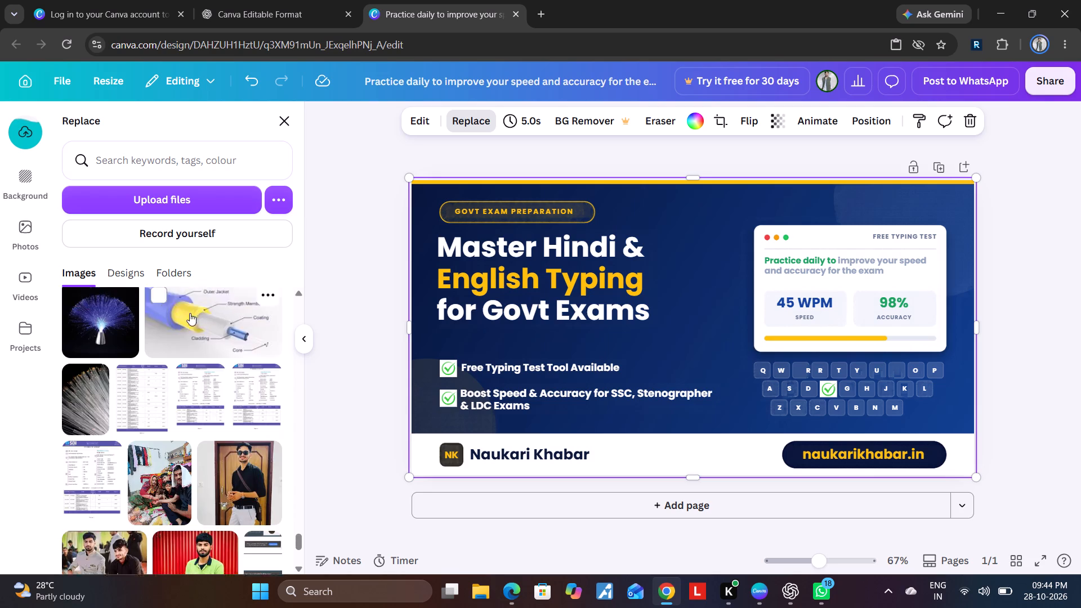
scroll(190, 313, "up", 14)
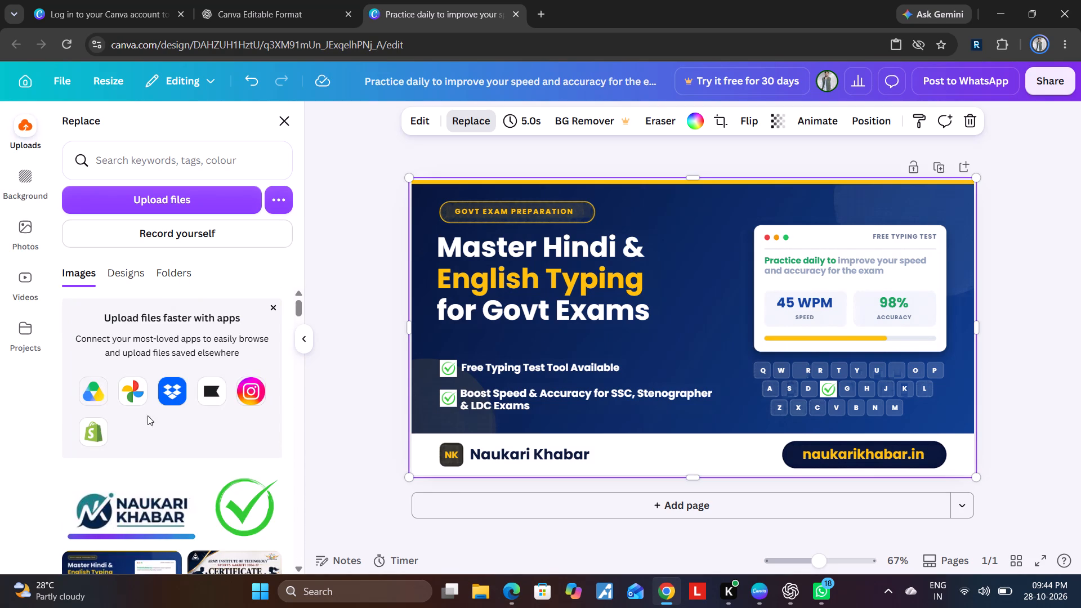
left_click(128, 507)
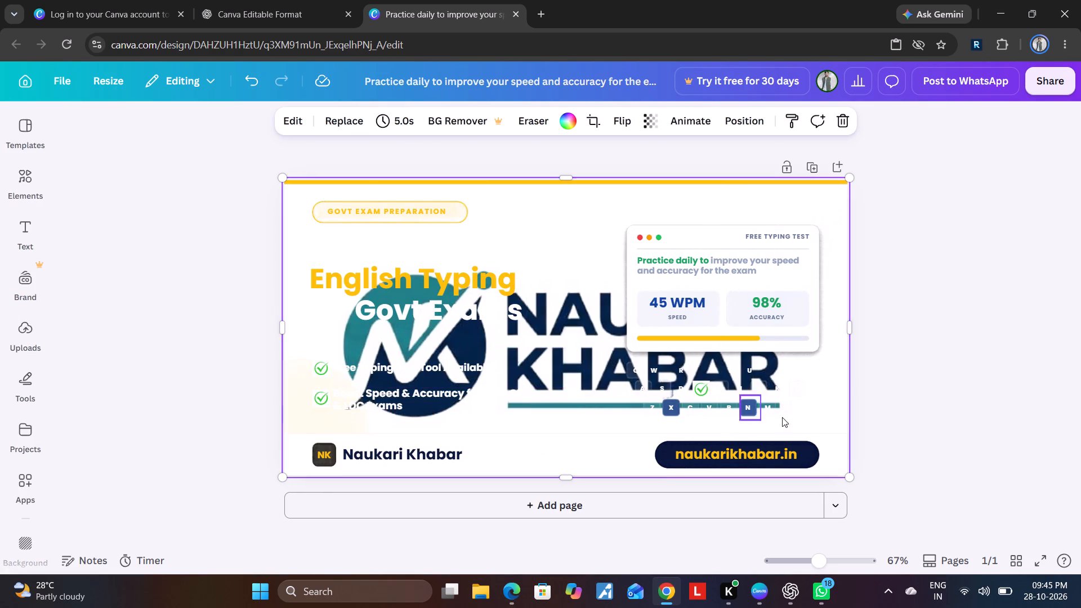
Clear the selection of the Naukari Khabar logo image that fills the banner's background.
left_click(983, 397)
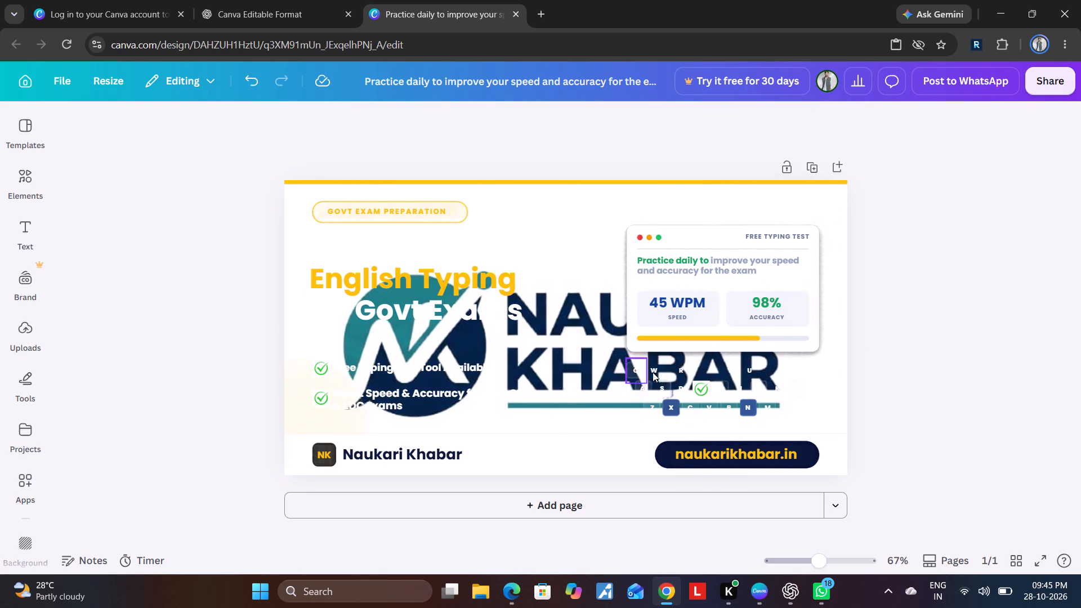
left_click(948, 465)
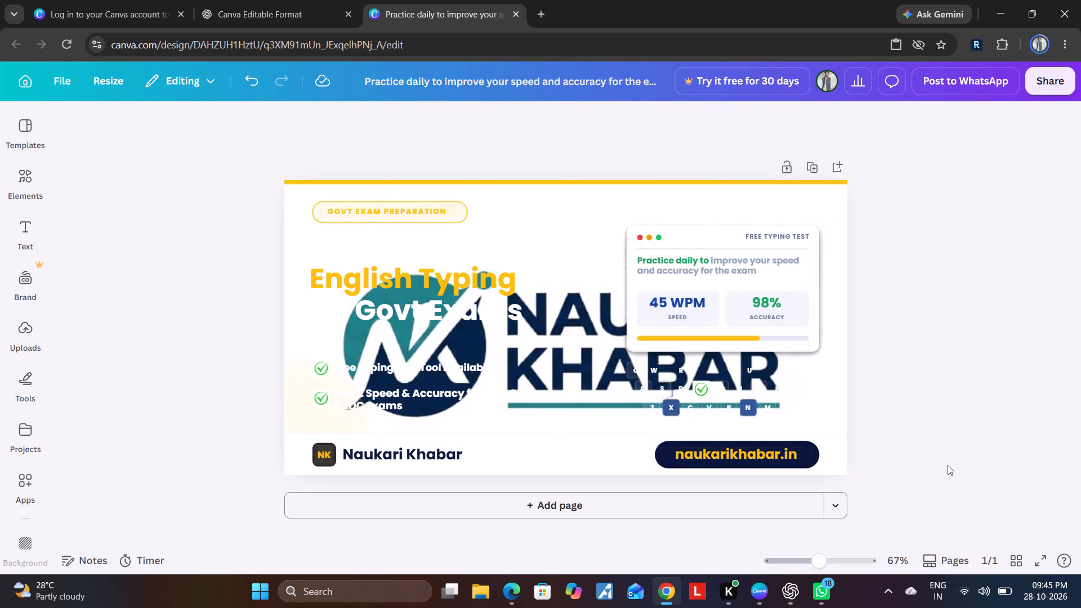
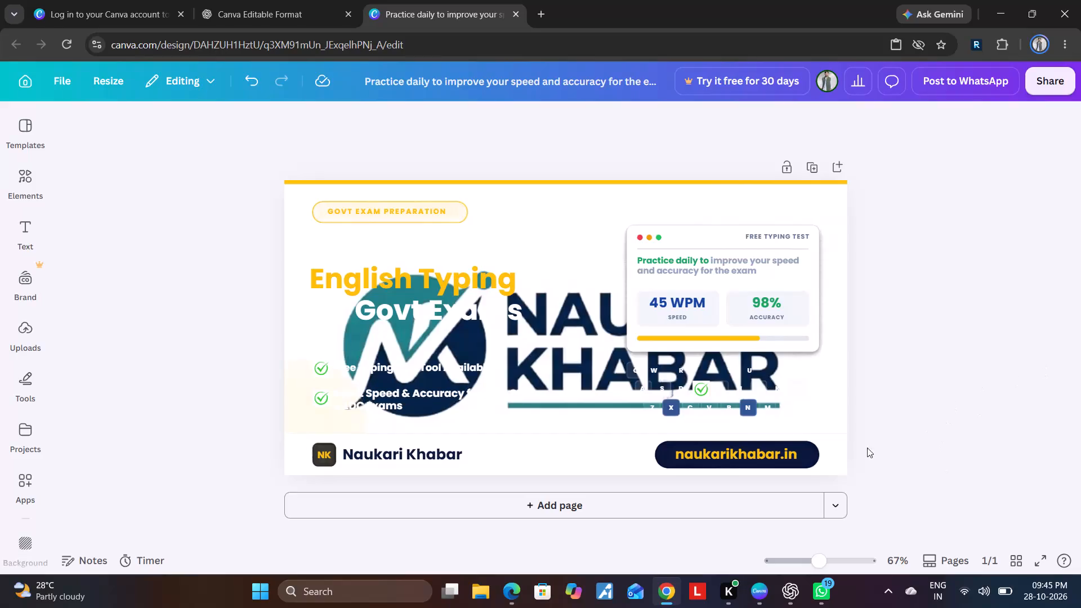
left_click(511, 593)
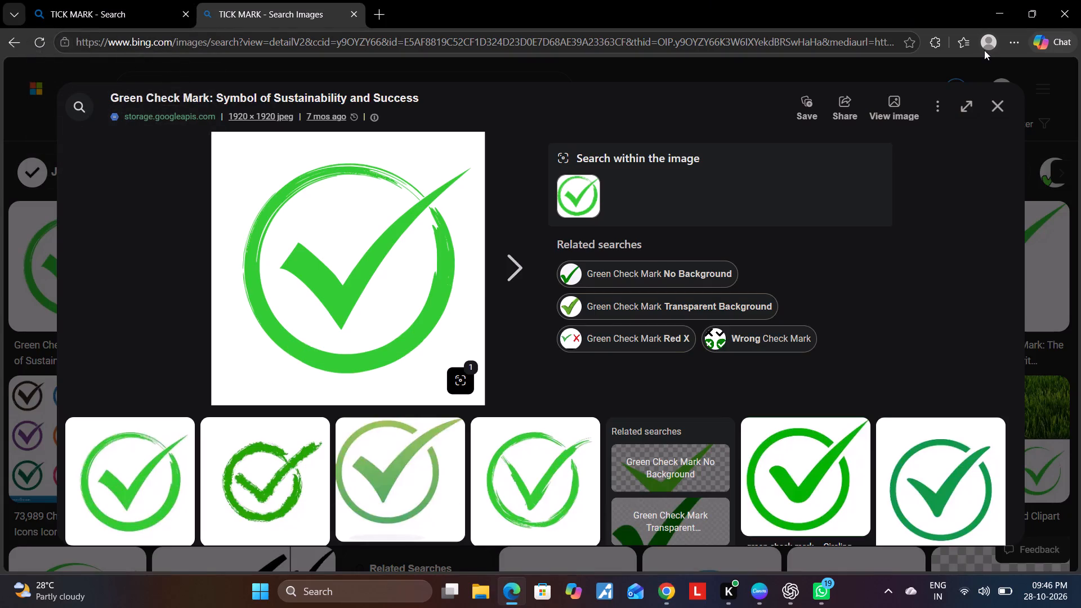